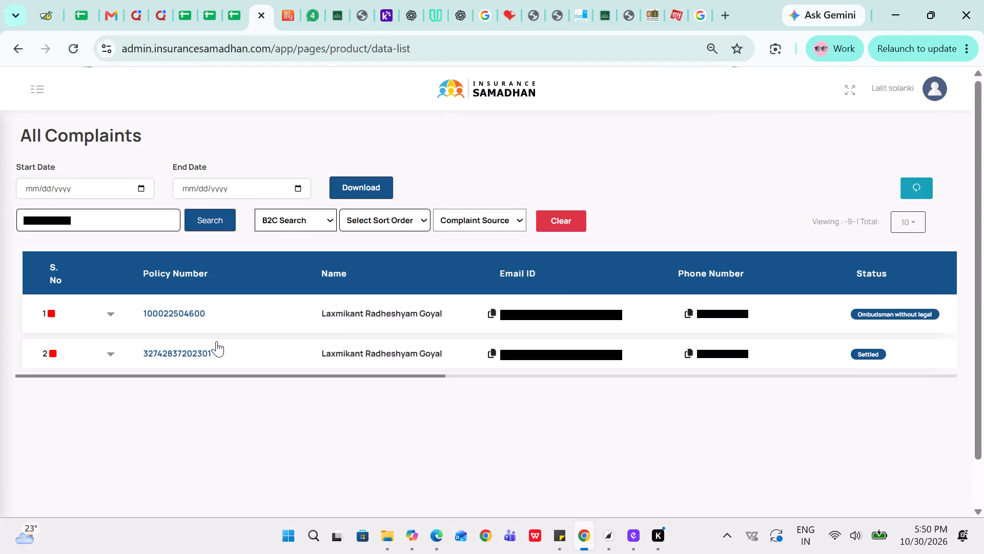
# Open the complaint with Settled status and examine its Ombudsman section, including the courier, Form 6A, requirement and hearing fields.
pyautogui.click(193, 354)
pyautogui.click(254, 180)
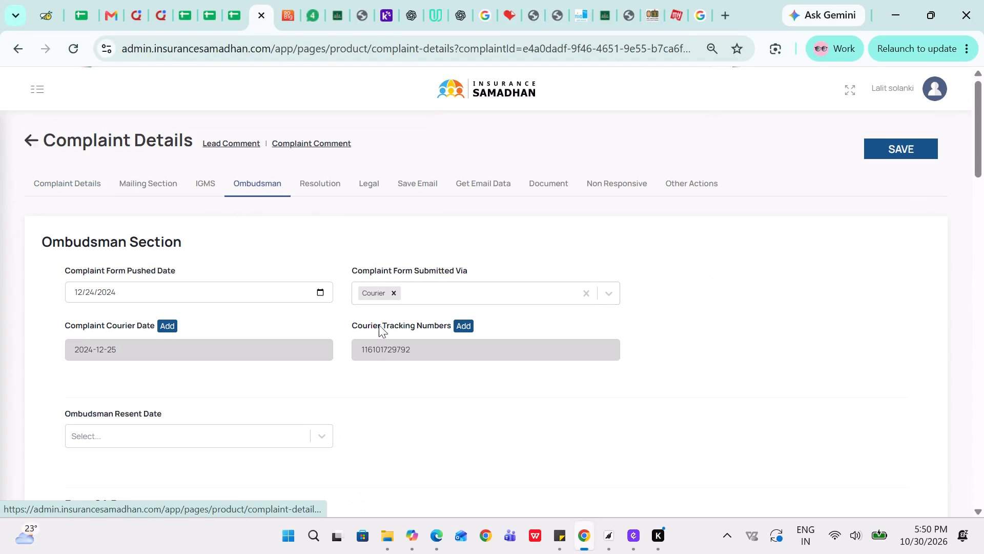
pyautogui.scroll(-5, 291, 376)
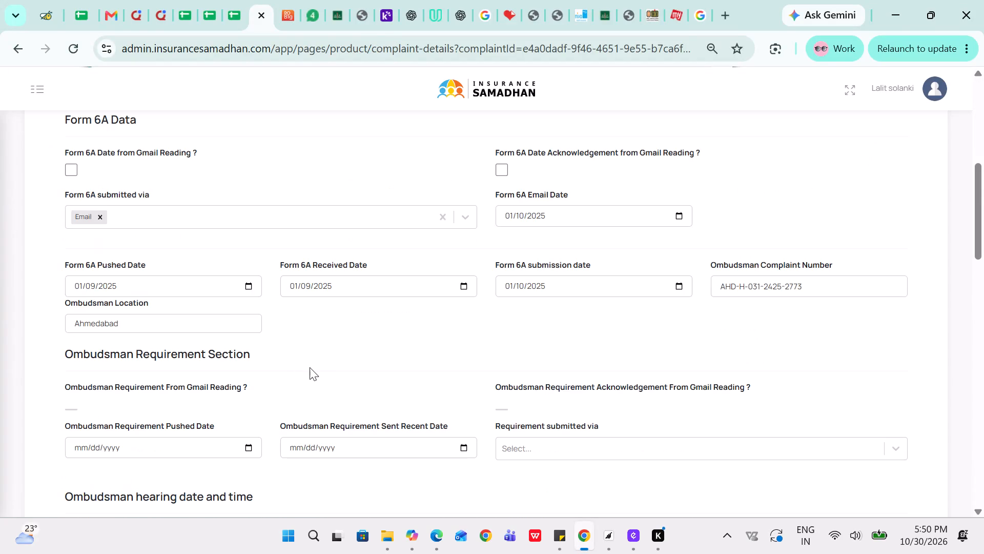
pyautogui.scroll(2, 500, 400)
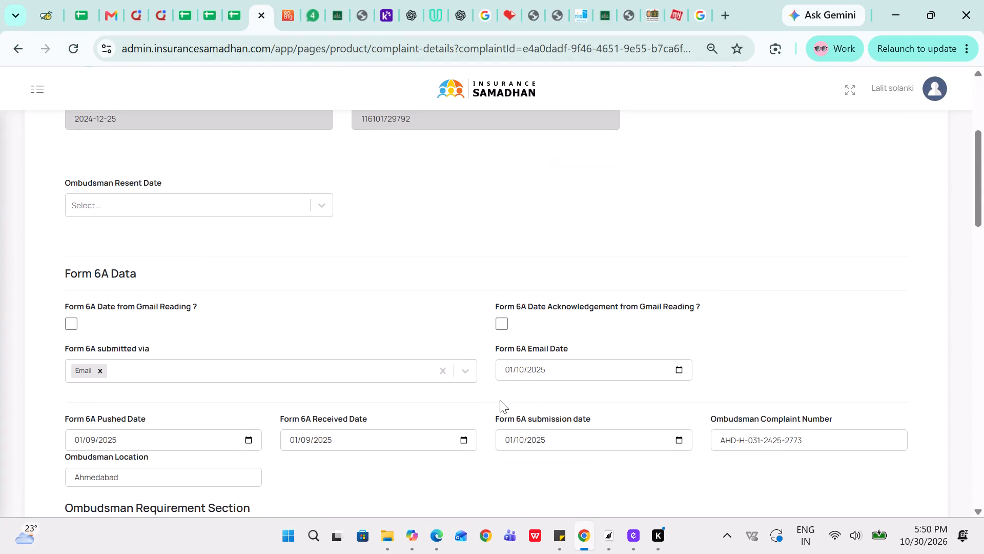
pyautogui.scroll(1, 500, 400)
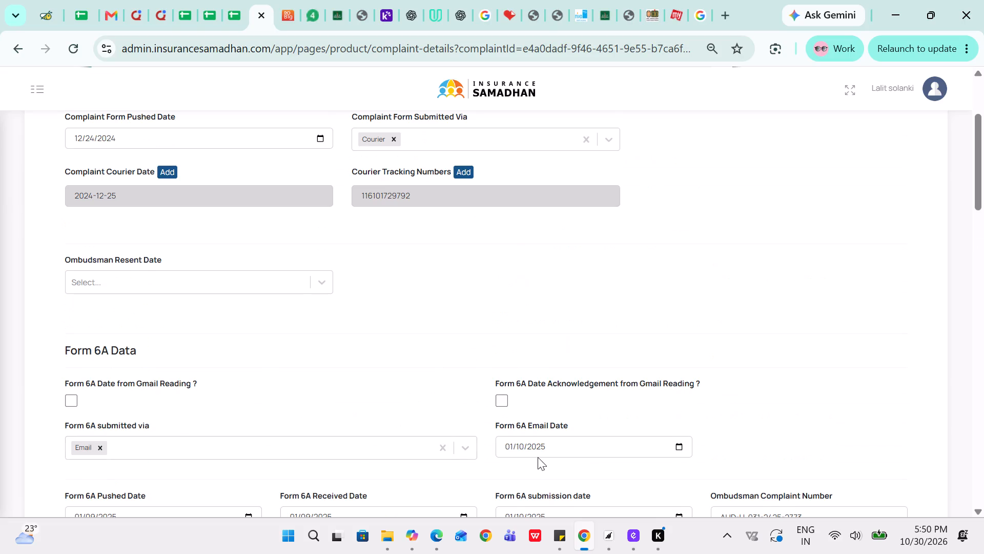
pyautogui.scroll(-5, 506, 425)
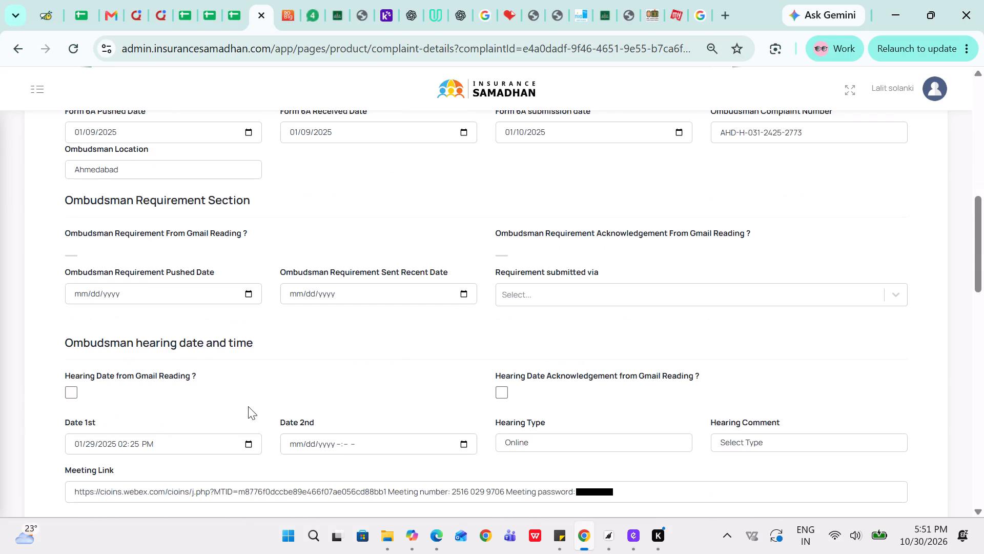
pyautogui.scroll(7, 359, 383)
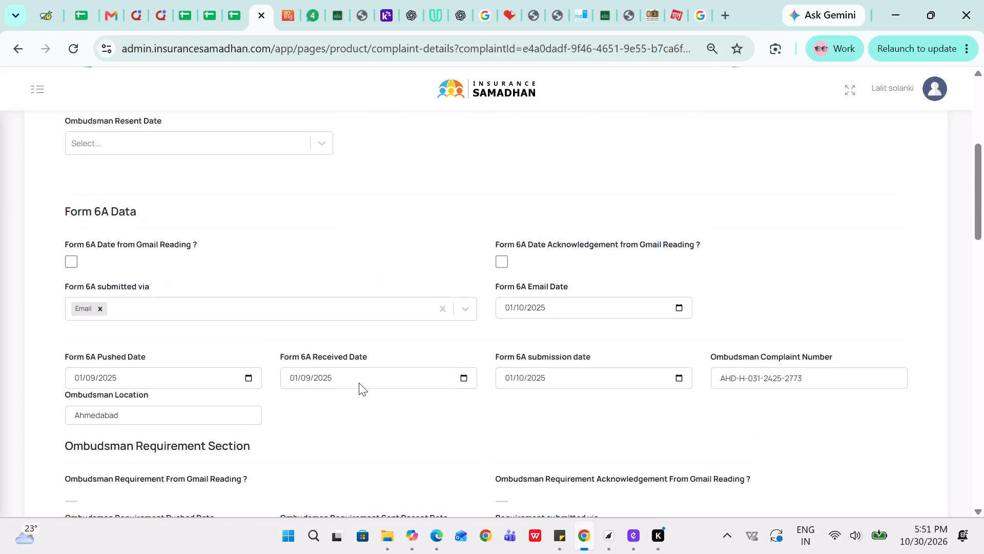
pyautogui.scroll(1, 359, 383)
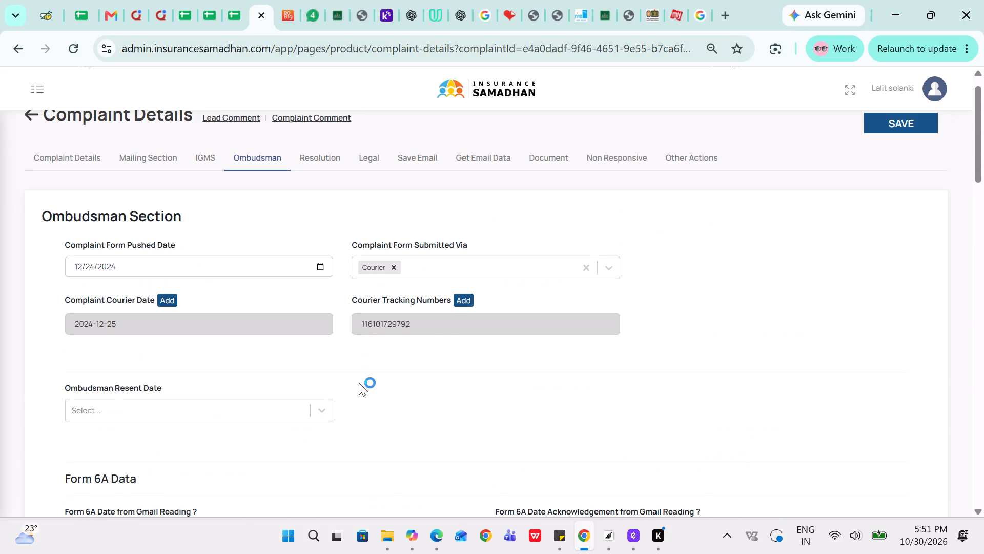
pyautogui.scroll(-3, 359, 383)
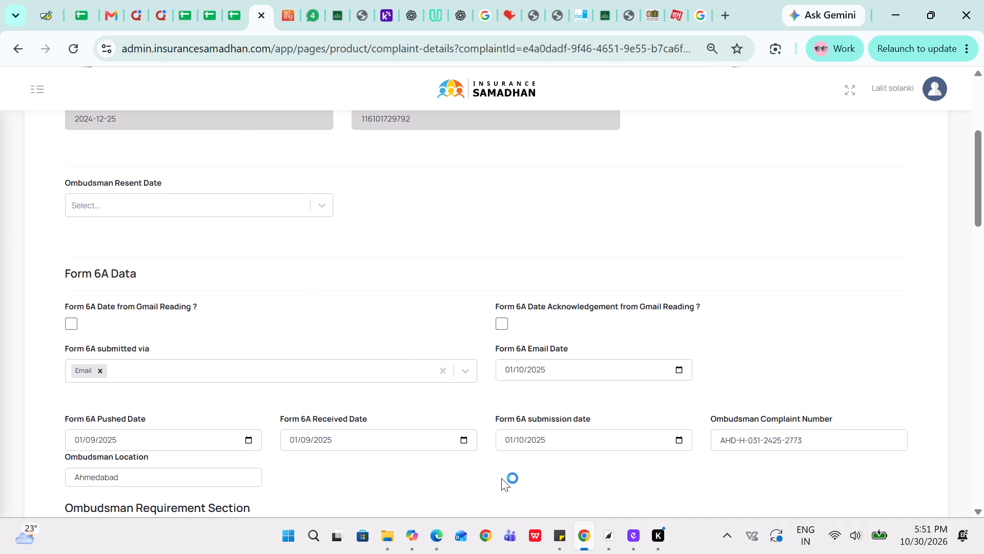
pyautogui.scroll(5, 366, 475)
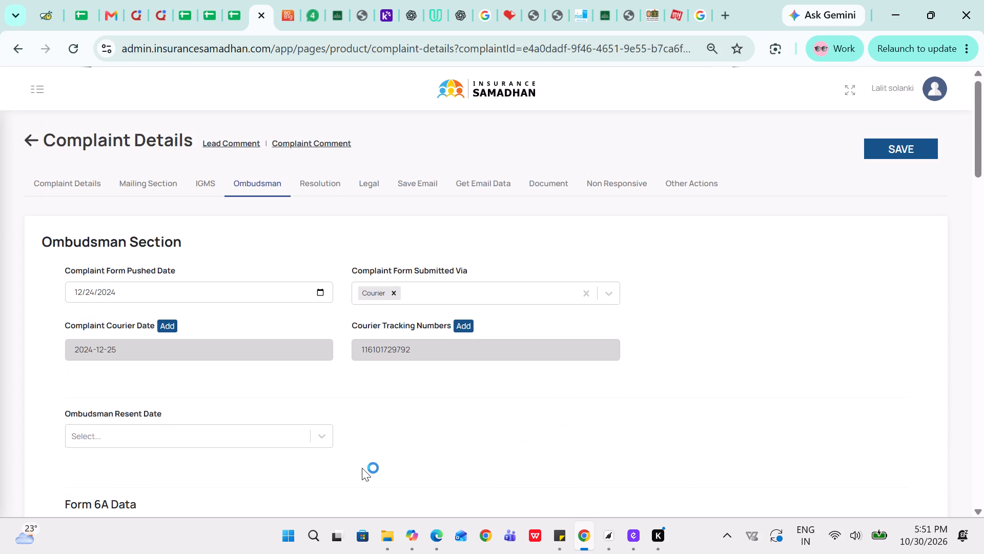
pyautogui.scroll(4, 362, 468)
pyautogui.click(581, 402)
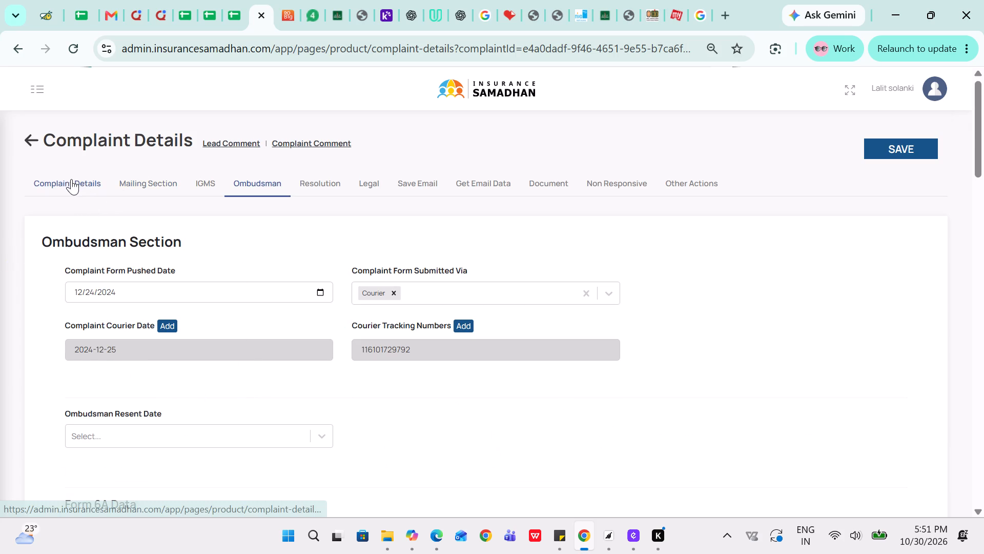
pyautogui.scroll(-5, 302, 273)
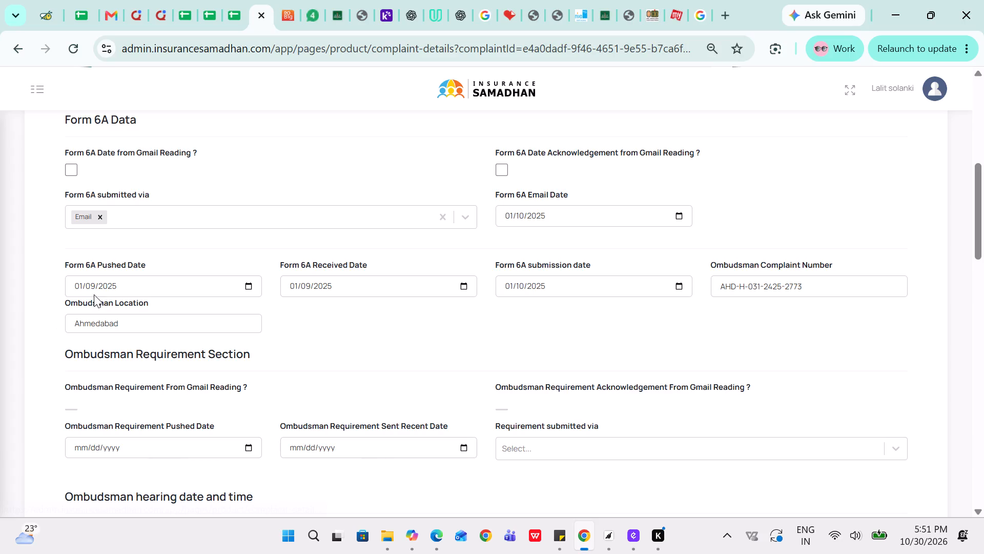
pyautogui.click(414, 337)
pyautogui.scroll(6, 360, 350)
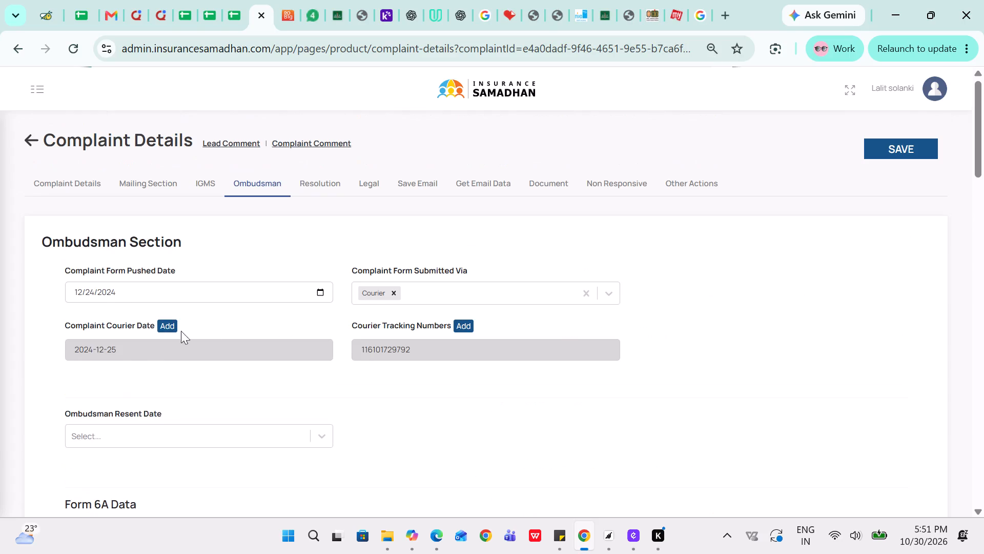
# Examine the customer's email and phone fields in the Settled complaint's Complaint Details form, and return to the All Complaints list.
pyautogui.click(65, 184)
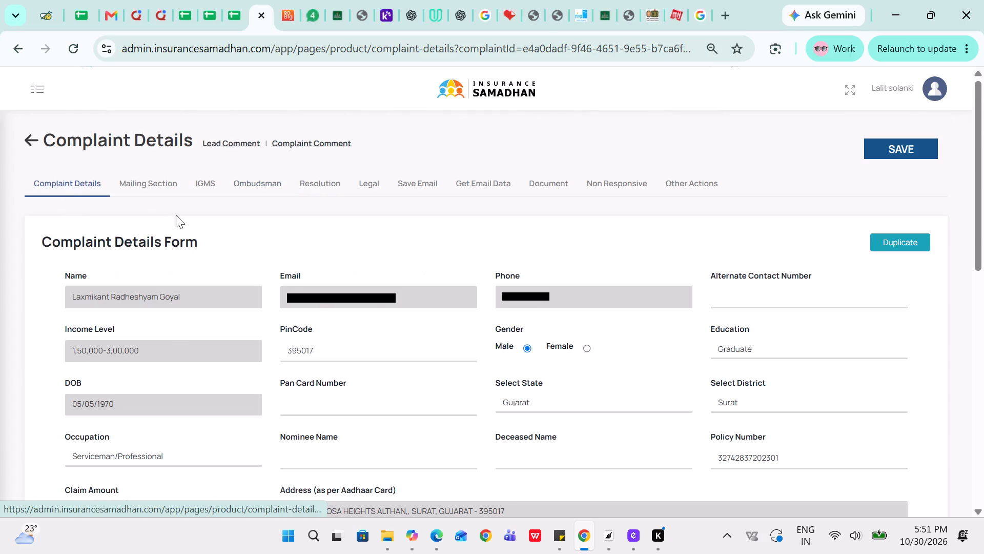
pyautogui.moveTo(407, 299); pyautogui.dragTo(213, 285)
pyautogui.click(515, 261)
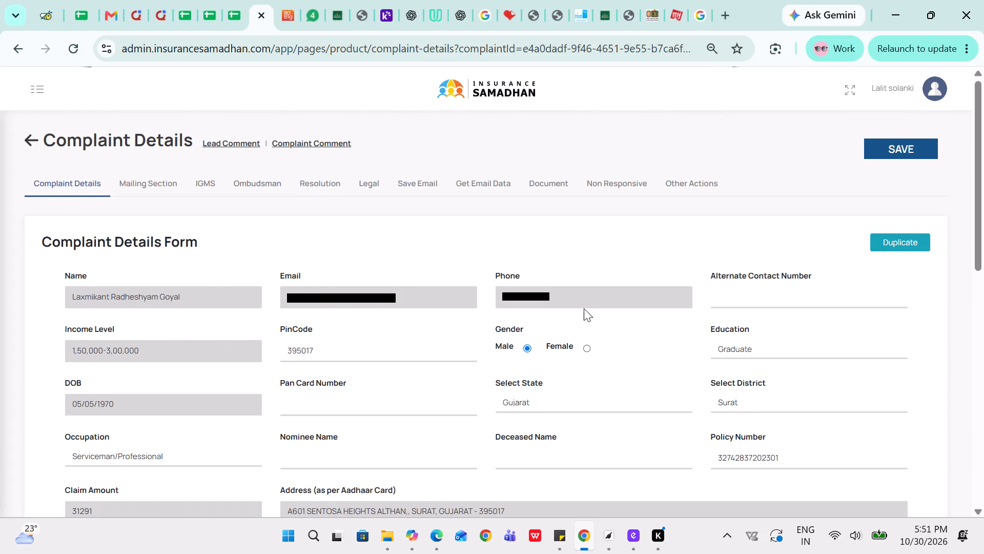
pyautogui.moveTo(603, 288); pyautogui.dragTo(383, 299)
pyautogui.click(414, 261)
pyautogui.moveTo(569, 294); pyautogui.dragTo(427, 305)
pyautogui.moveTo(408, 294); pyautogui.dragTo(255, 293)
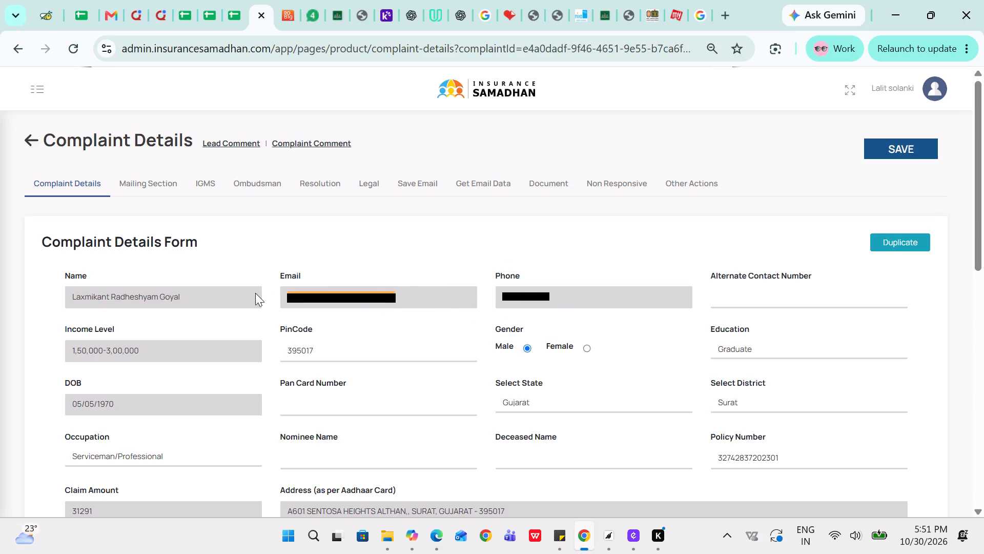
pyautogui.click(415, 254)
pyautogui.moveTo(588, 295); pyautogui.dragTo(243, 293)
pyautogui.click(380, 278)
pyautogui.moveTo(438, 300); pyautogui.dragTo(195, 294)
pyautogui.click(330, 249)
pyautogui.moveTo(426, 295); pyautogui.dragTo(251, 288)
pyautogui.click(262, 179)
pyautogui.click(31, 140)
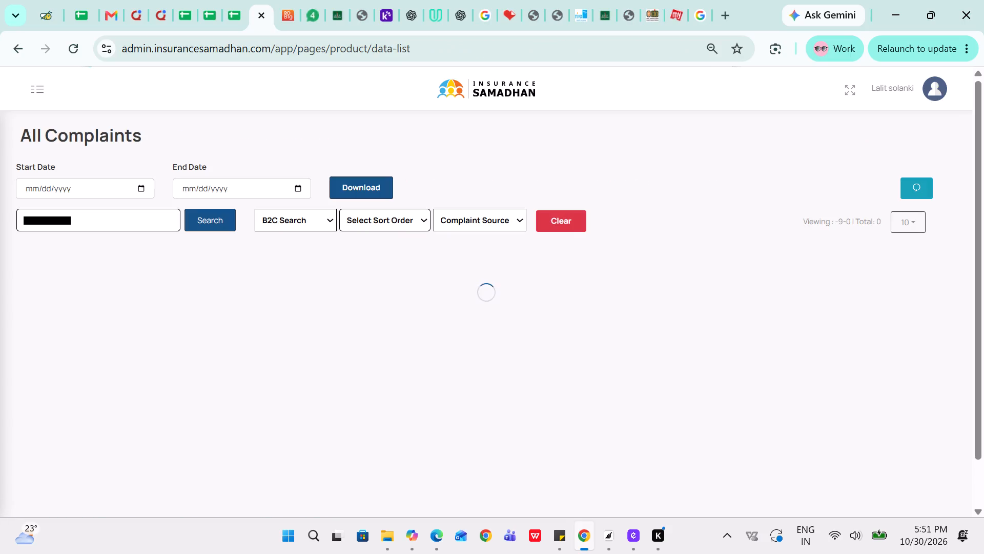
# Open the complaint with Ombudsman without legal status, examine its vendor and customer contact details, and return to the complaints list.
pyautogui.click(439, 427)
pyautogui.hscroll(-2, 685, 340)
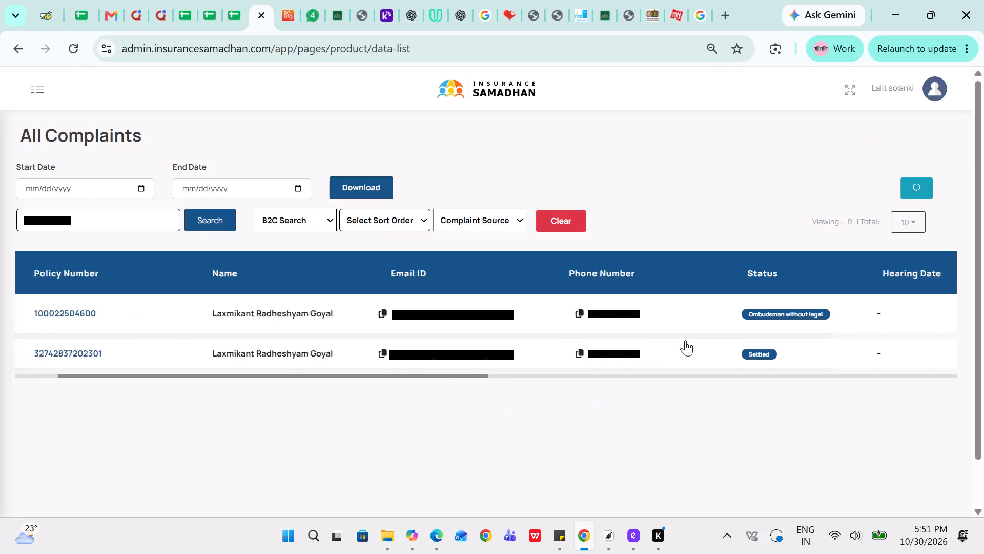
pyautogui.hscroll(-3, 685, 340)
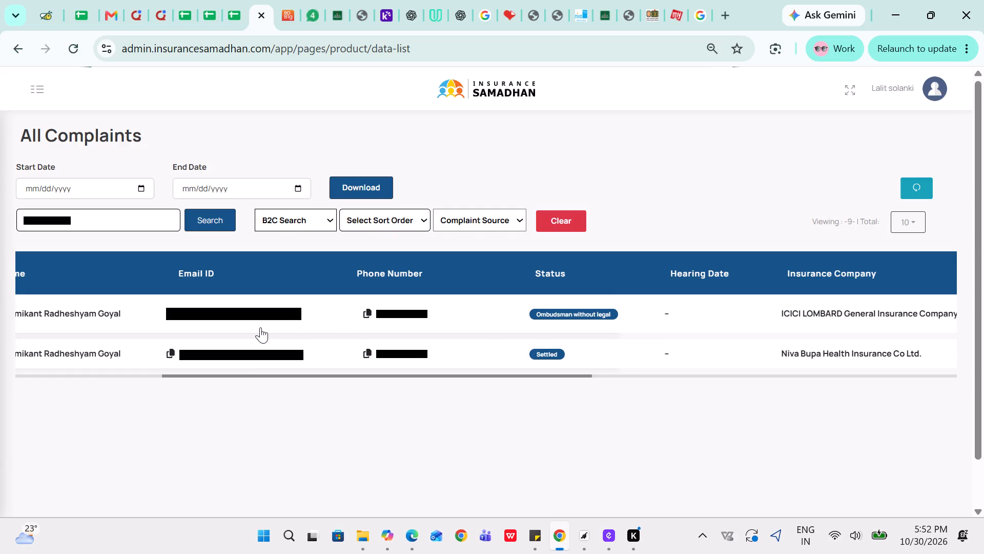
pyautogui.hscroll(7, 260, 327)
pyautogui.click(210, 315)
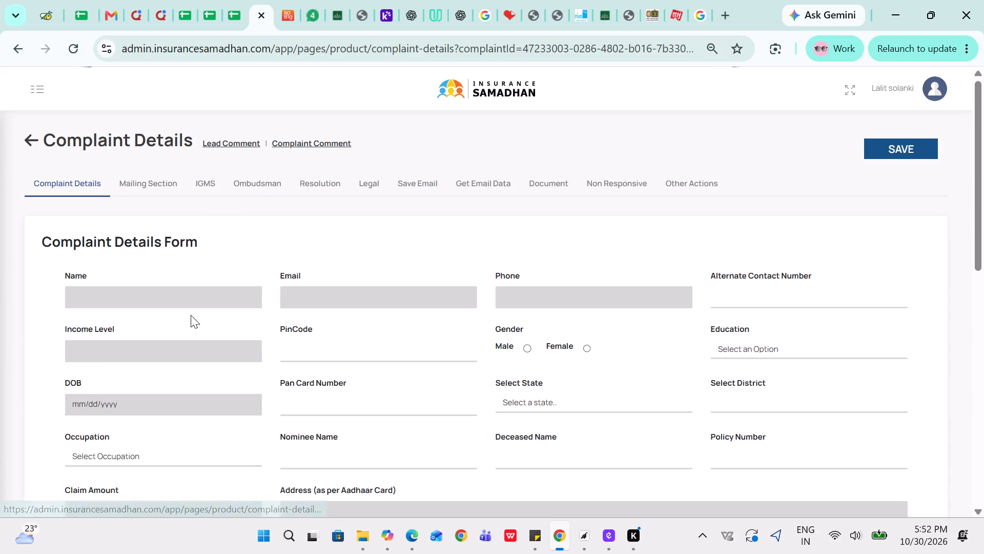
pyautogui.moveTo(420, 318); pyautogui.dragTo(237, 324)
pyautogui.click(397, 277)
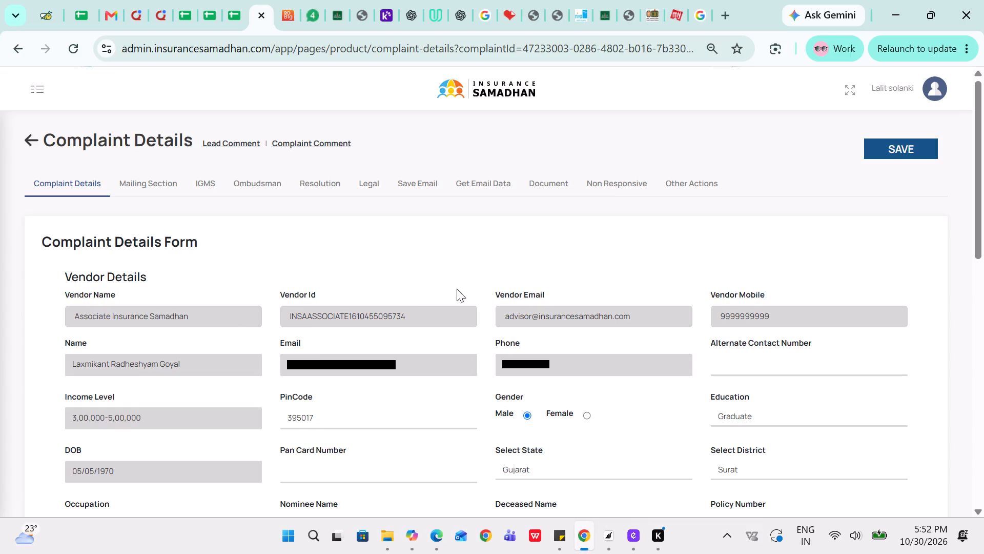
pyautogui.moveTo(646, 321); pyautogui.dragTo(414, 318)
pyautogui.moveTo(421, 369); pyautogui.dragTo(228, 377)
pyautogui.click(358, 324)
pyautogui.moveTo(442, 321); pyautogui.dragTo(181, 321)
pyautogui.click(343, 283)
pyautogui.click(36, 134)
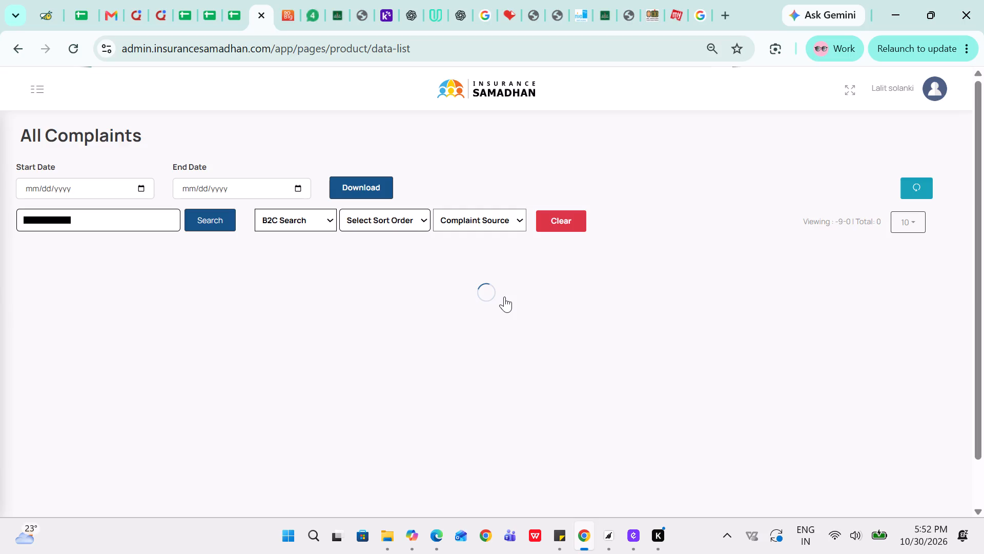
# Add and save the comment "Wait for resposne." in the communication log of the complaint with Ombudsman without legal status.
pyautogui.click(423, 432)
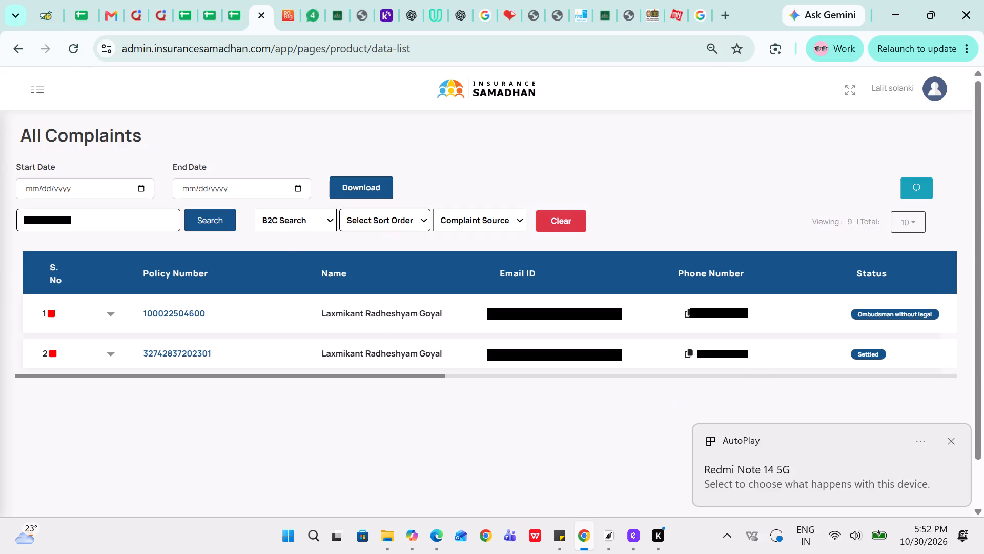
pyautogui.click(657, 304)
pyautogui.click(698, 357)
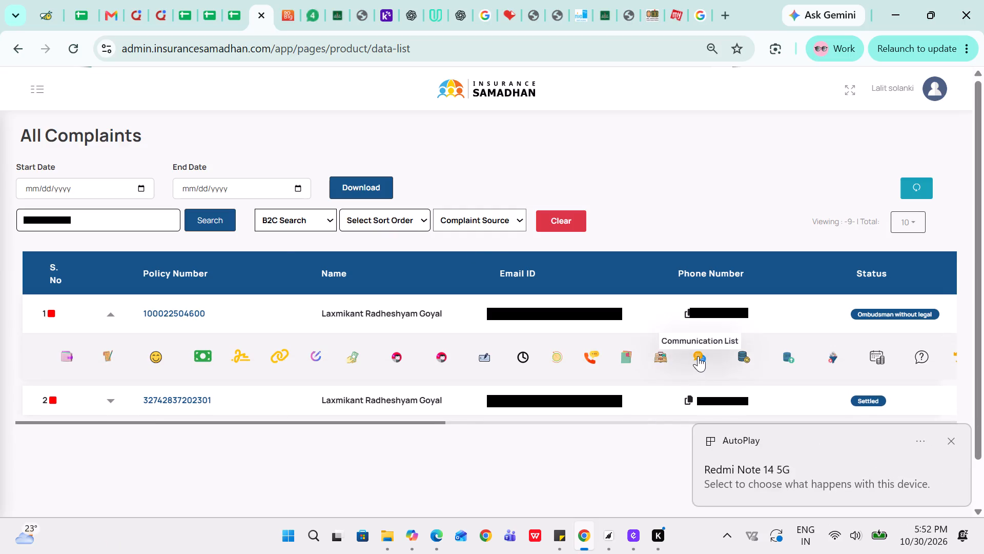
pyautogui.scroll(-12, 531, 404)
pyautogui.click(566, 502)
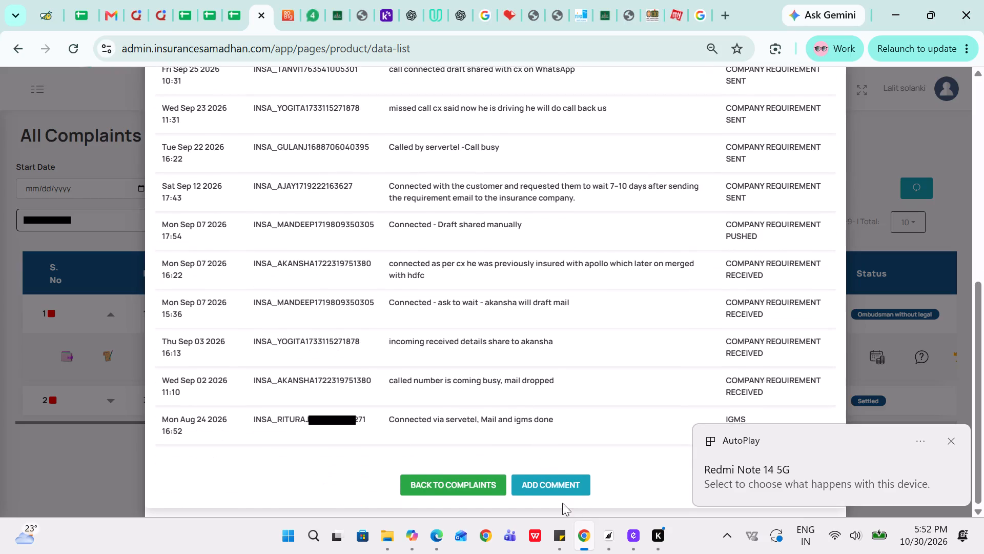
pyautogui.click(563, 481)
pyautogui.click(488, 359)
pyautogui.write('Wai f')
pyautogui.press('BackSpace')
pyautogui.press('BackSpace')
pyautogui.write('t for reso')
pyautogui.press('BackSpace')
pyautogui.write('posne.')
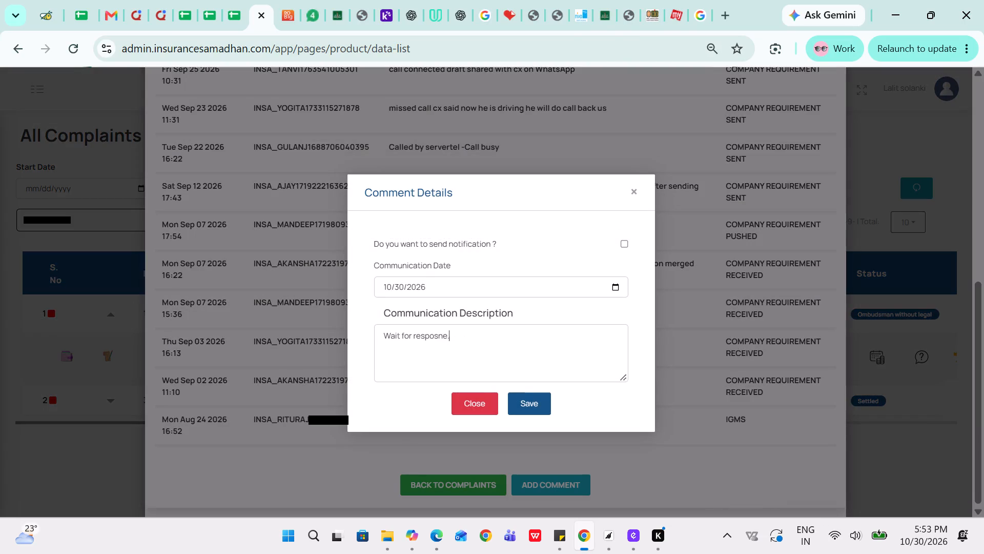
pyautogui.click(501, 406)
pyautogui.click(530, 402)
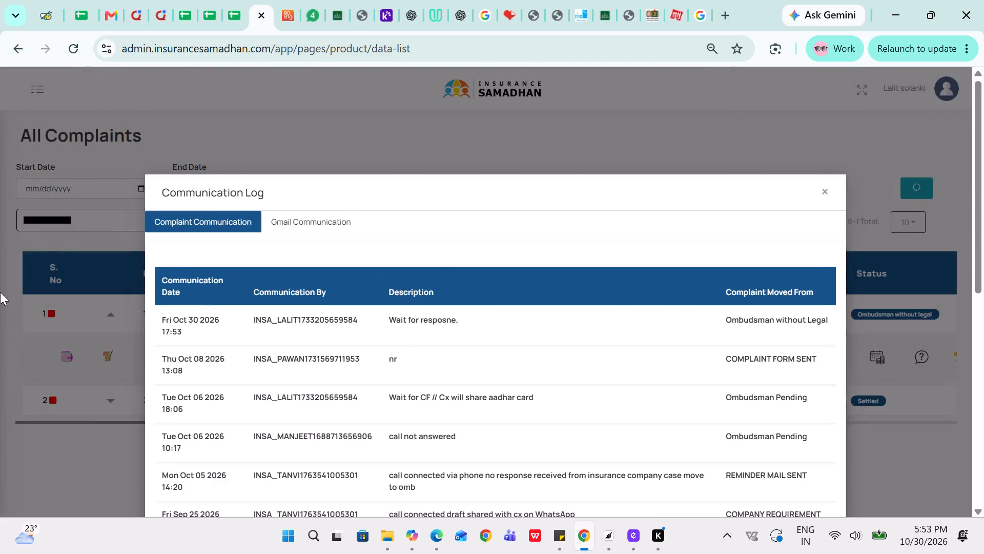
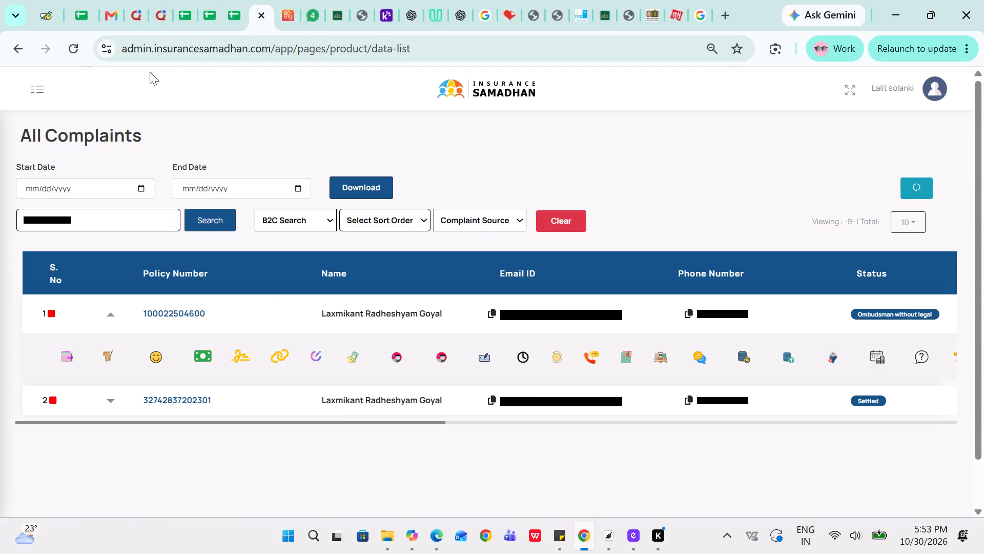
# Search the complaints list for the next customer using the copied search value.
pyautogui.moveTo(91, 225); pyautogui.dragTo(0, 220)
pyautogui.hotkey('ctrl', 'v')
pyautogui.click(199, 223)
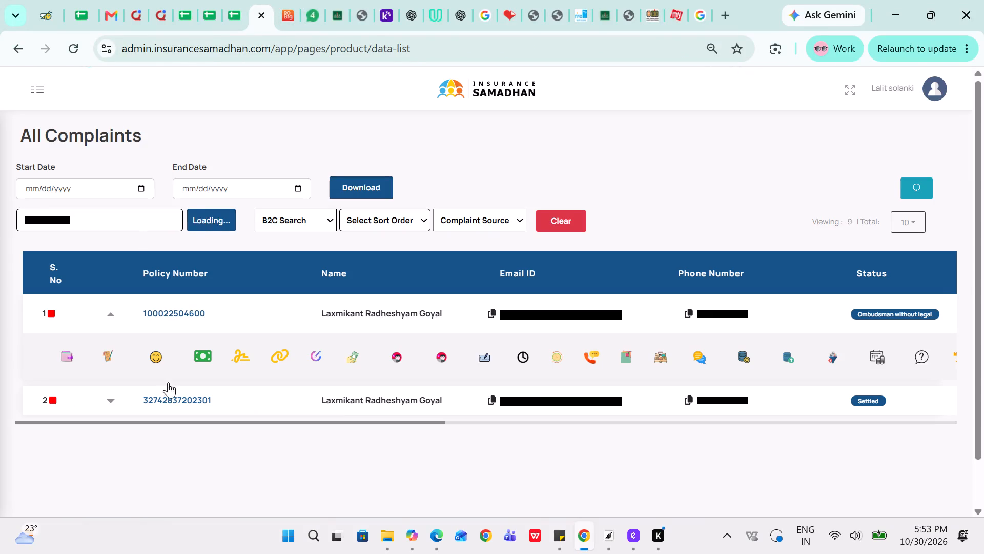
pyautogui.click(502, 470)
# Open the Communication Log of the Form 6a sent complaint, examine the latest entry's description, and close the log.
pyautogui.click(645, 303)
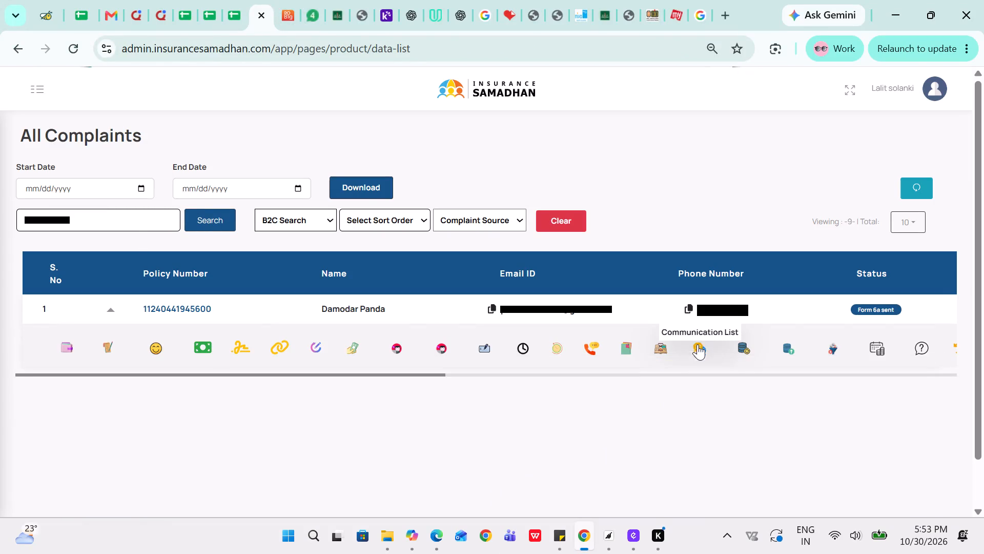
pyautogui.click(703, 351)
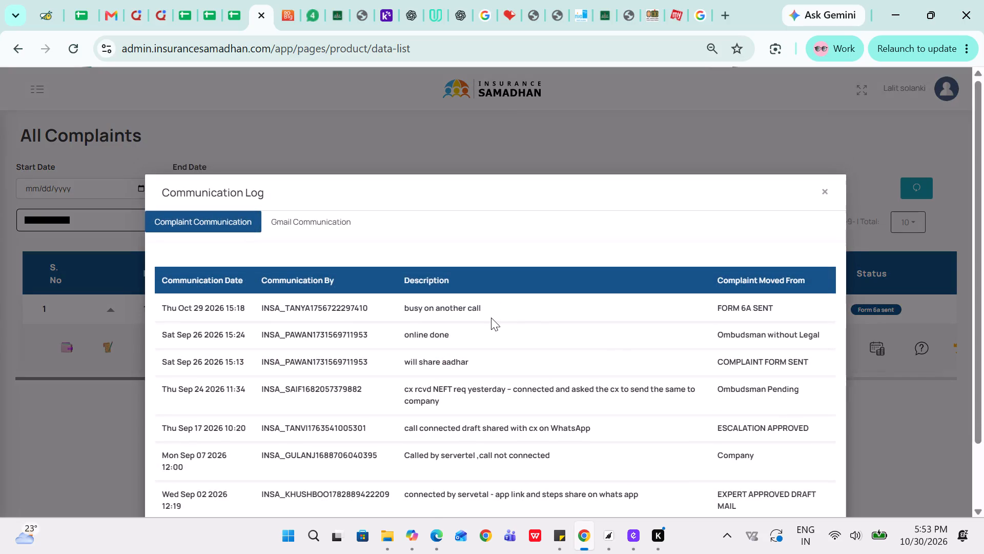
pyautogui.moveTo(499, 307); pyautogui.dragTo(388, 307)
pyautogui.click(484, 305)
pyautogui.click(444, 133)
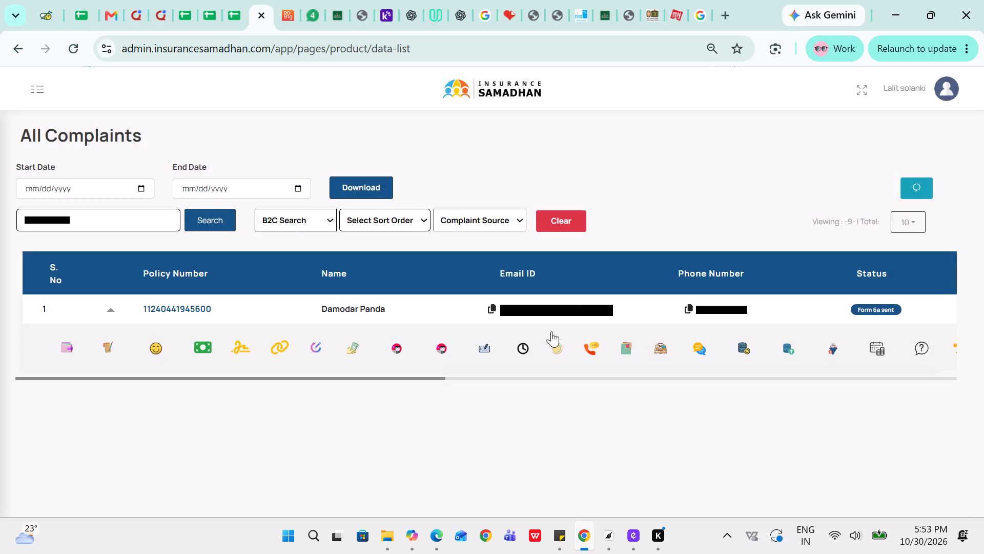
# Examine the status history of the listed Form 6A sent complaint and close it.
pyautogui.click(555, 349)
pyautogui.scroll(-3, 573, 350)
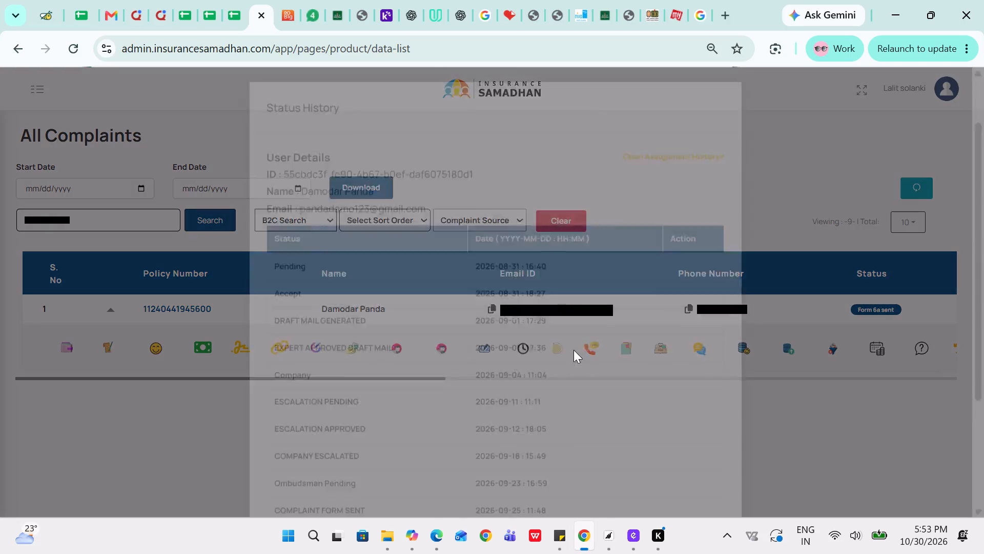
pyautogui.scroll(-13, 573, 350)
pyautogui.click(755, 422)
# Copy the complaint customer's phone number and call it from the Smartflo dialer.
pyautogui.click(690, 306)
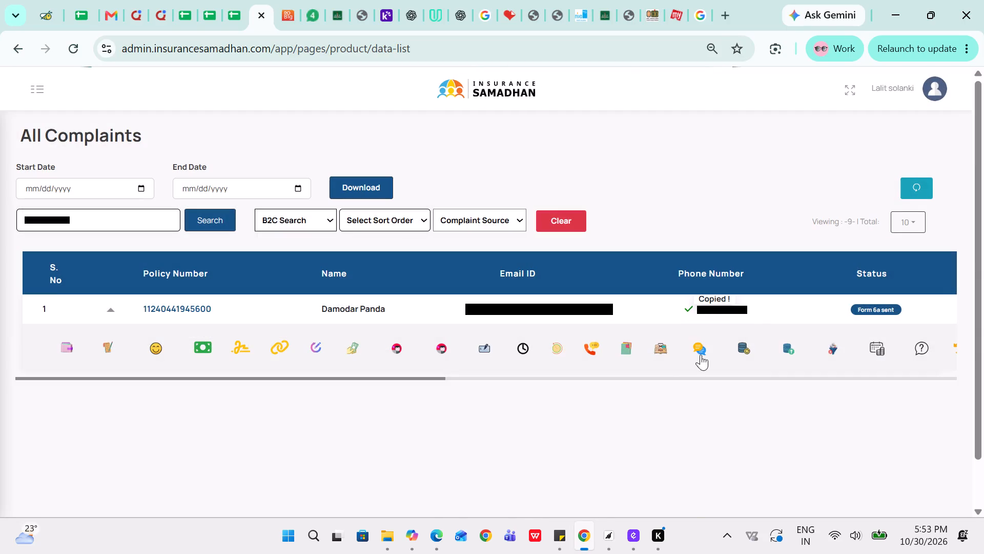
pyautogui.click(293, 0)
pyautogui.doubleClick(447, 166)
pyautogui.hotkey('ctrl', 'v')
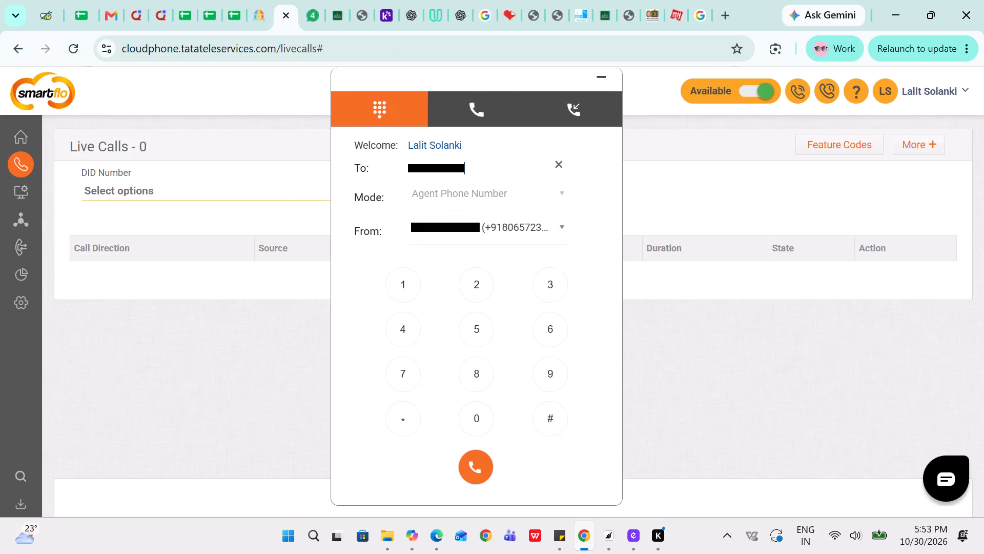
pyautogui.click(479, 465)
pyautogui.click(806, 380)
# Switch to Keka and bring up the last 30 days of your own attendance log.
pyautogui.click(374, 0)
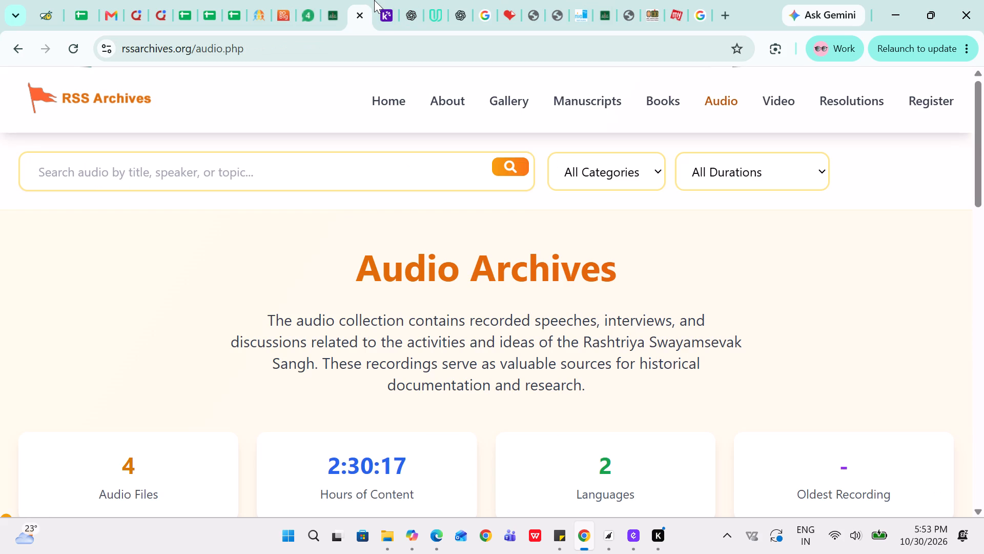
pyautogui.click(388, 0)
pyautogui.click(35, 219)
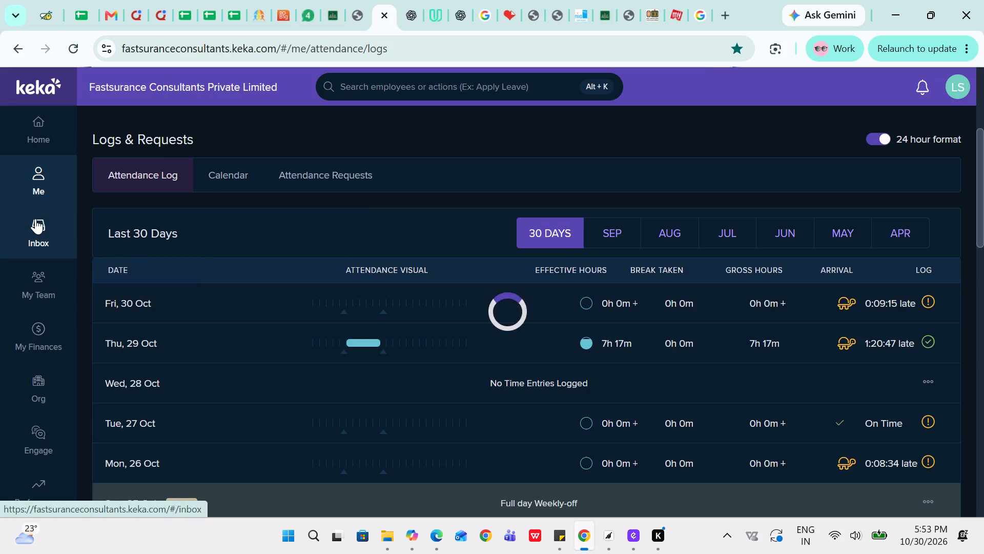
pyautogui.click(49, 173)
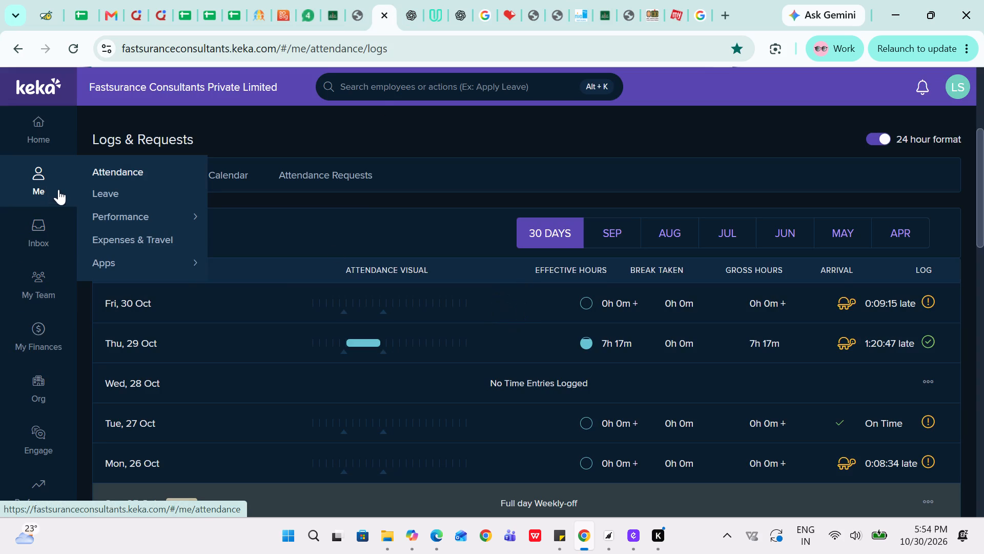
pyautogui.click(52, 133)
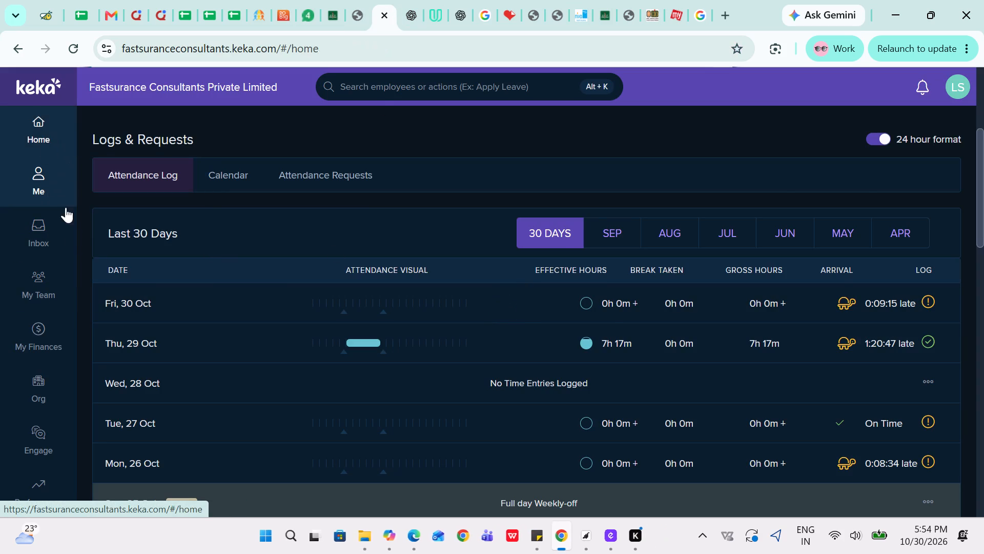
pyautogui.click(109, 172)
pyautogui.scroll(-5, 415, 216)
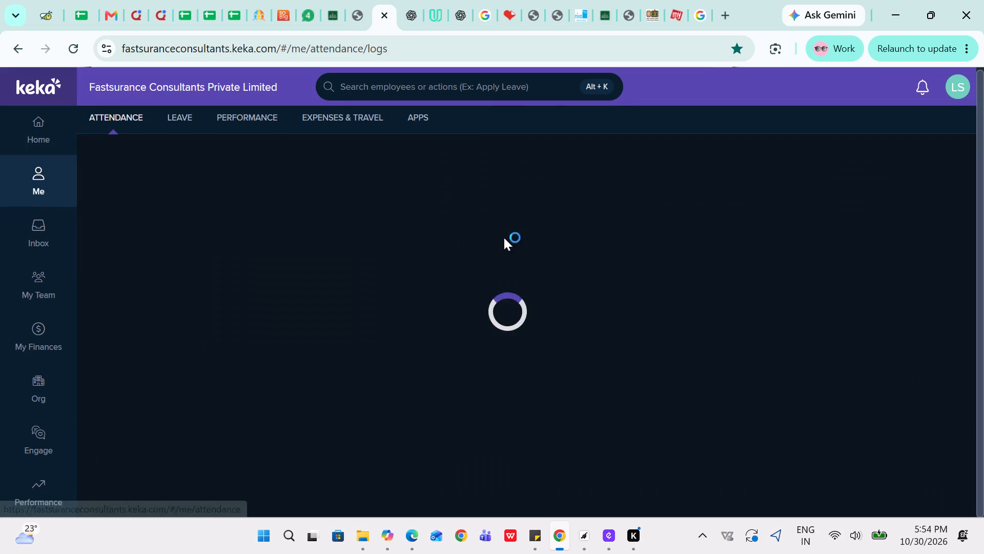
pyautogui.scroll(-2, 599, 253)
pyautogui.scroll(-3, 692, 336)
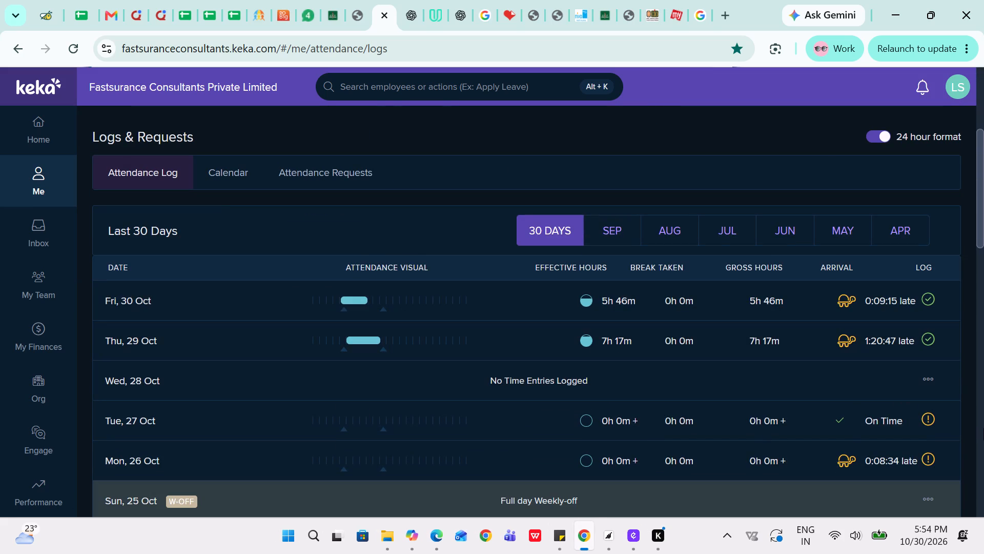
# Examine the day logs for 27, 29 and 26 Oct and look through the earlier October attendance entries.
pyautogui.click(935, 419)
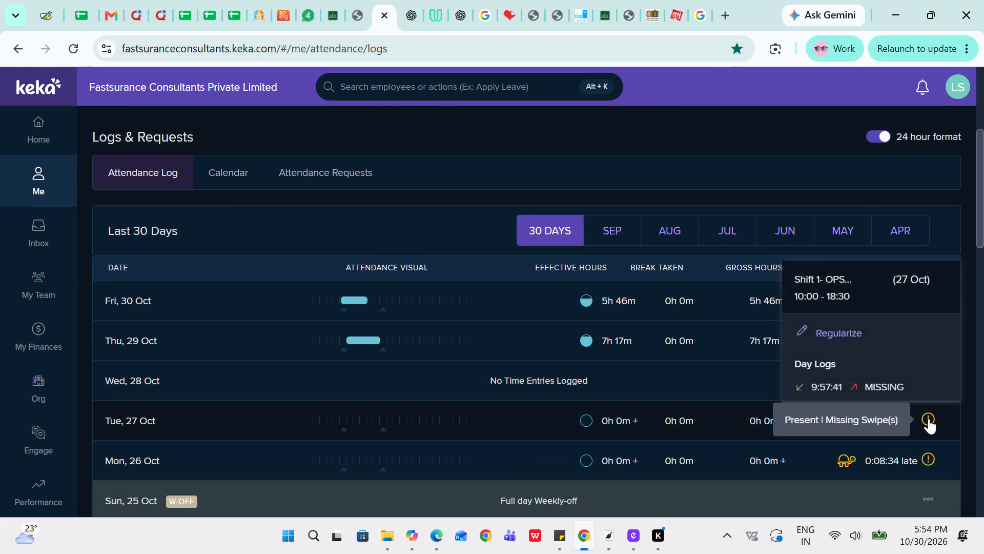
pyautogui.click(961, 195)
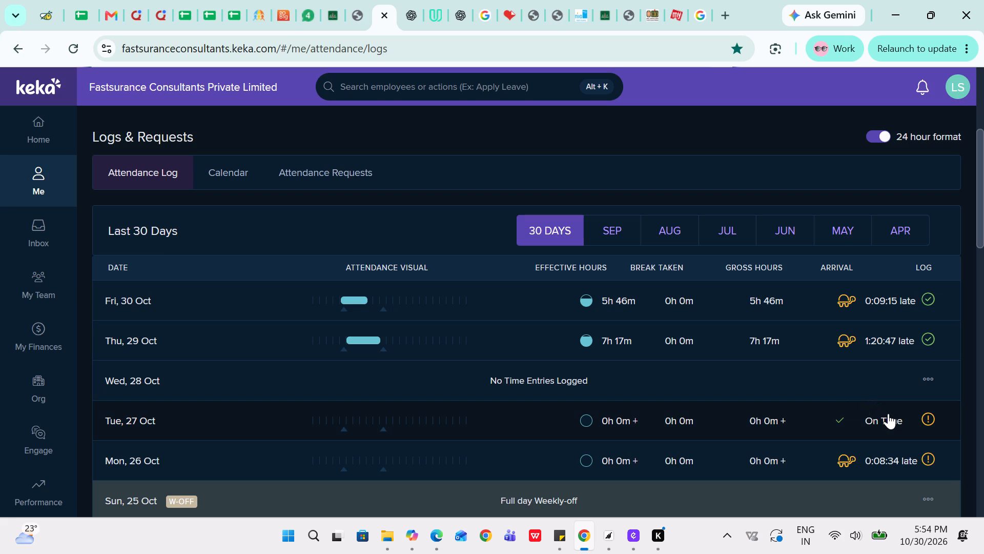
pyautogui.click(928, 340)
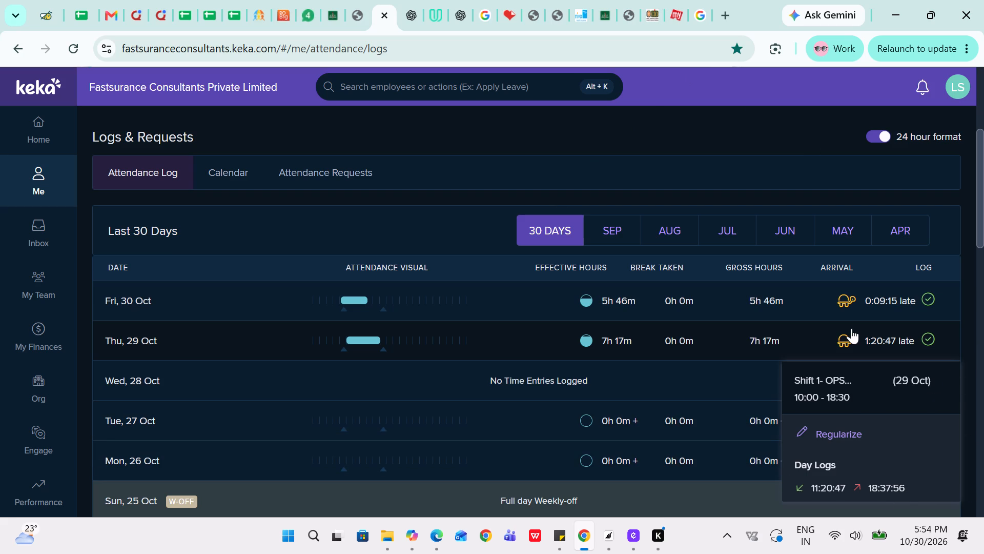
pyautogui.click(956, 194)
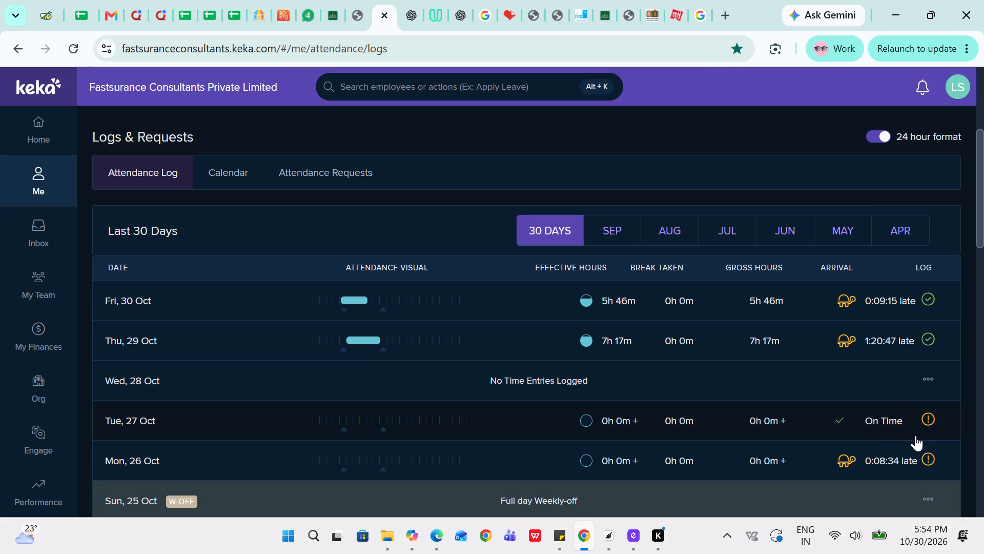
pyautogui.click(930, 457)
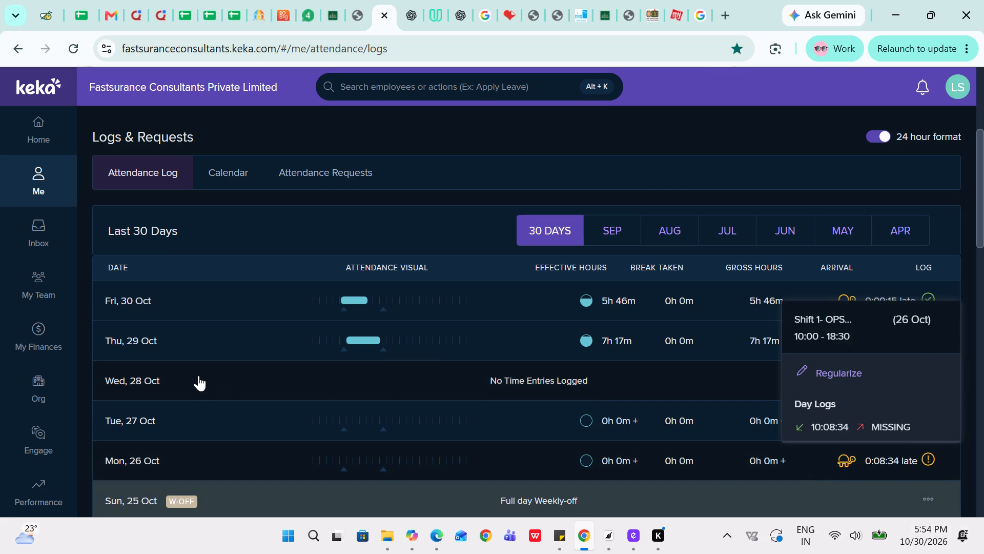
pyautogui.click(828, 199)
pyautogui.scroll(-1, 742, 297)
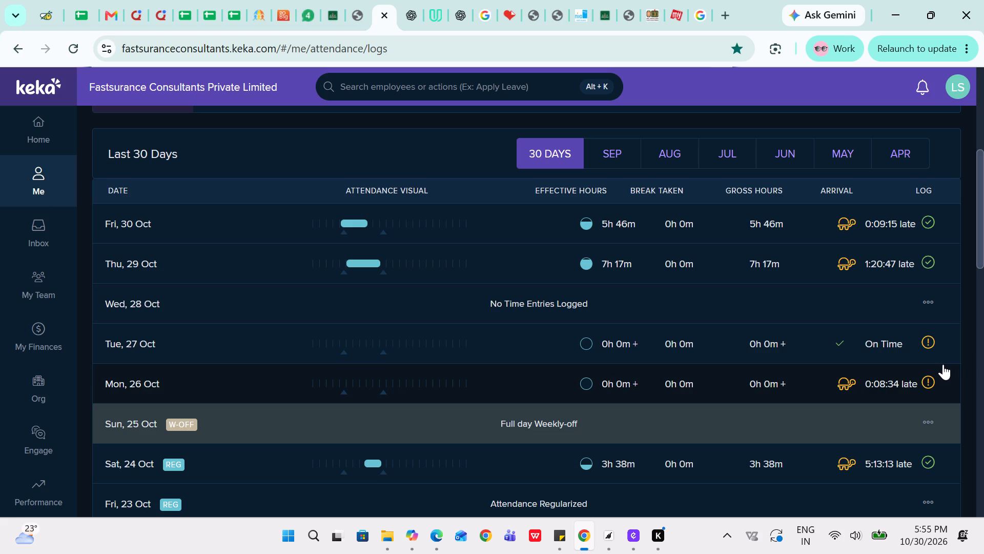
pyautogui.scroll(-3, 615, 314)
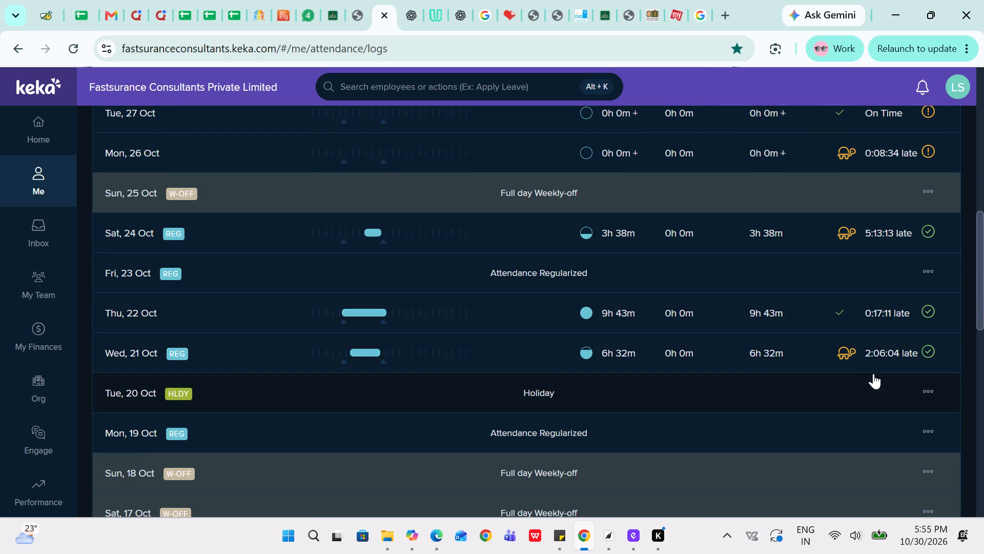
pyautogui.scroll(3, 864, 384)
pyautogui.scroll(5, 381, 306)
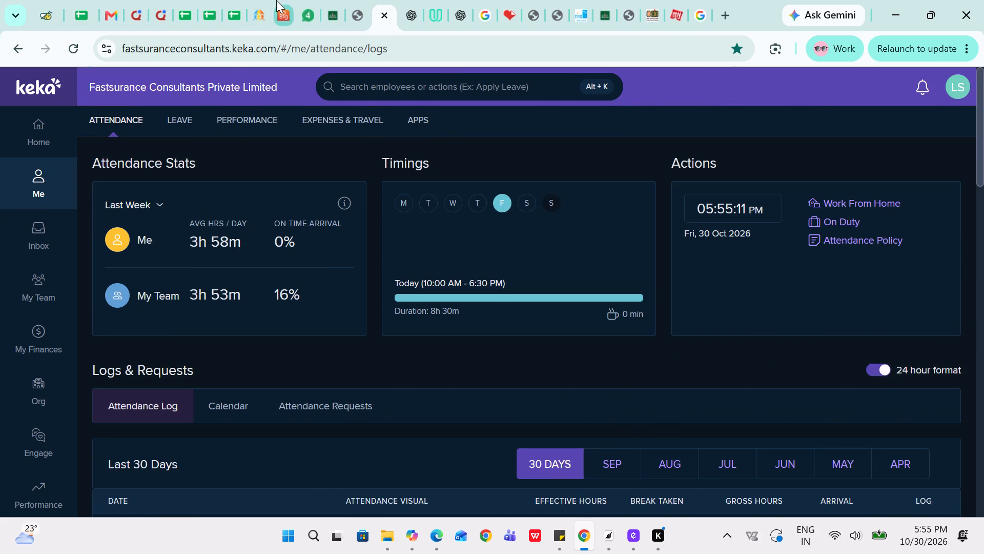
# In the Missed call Ombudsman 2026 spreadsheet, enter NR in column H of row 23 on the Oct 30 miss call sheet.
pyautogui.click(263, 0)
pyautogui.click(233, 2)
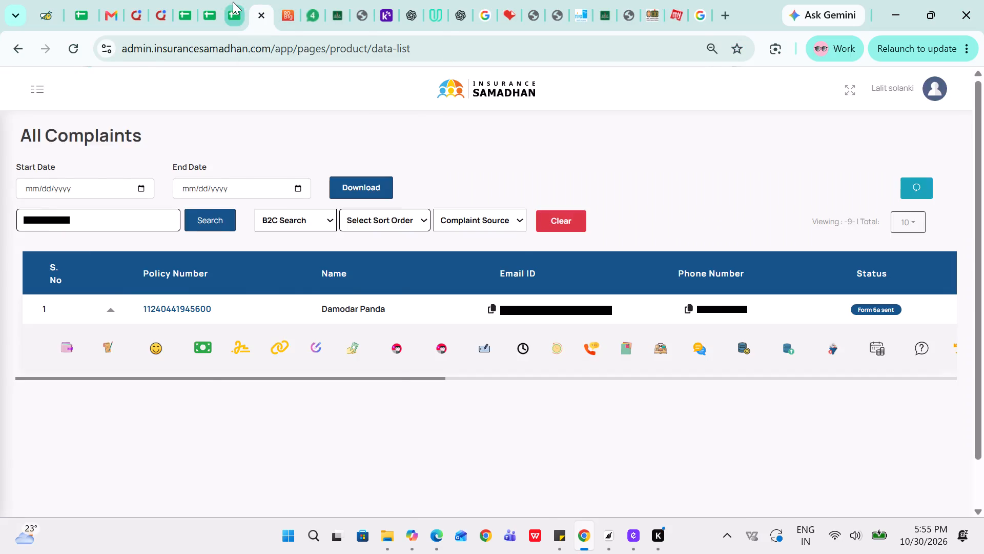
pyautogui.press('Right')
pyautogui.press('Right')
pyautogui.press('Right')
pyautogui.press('Right')
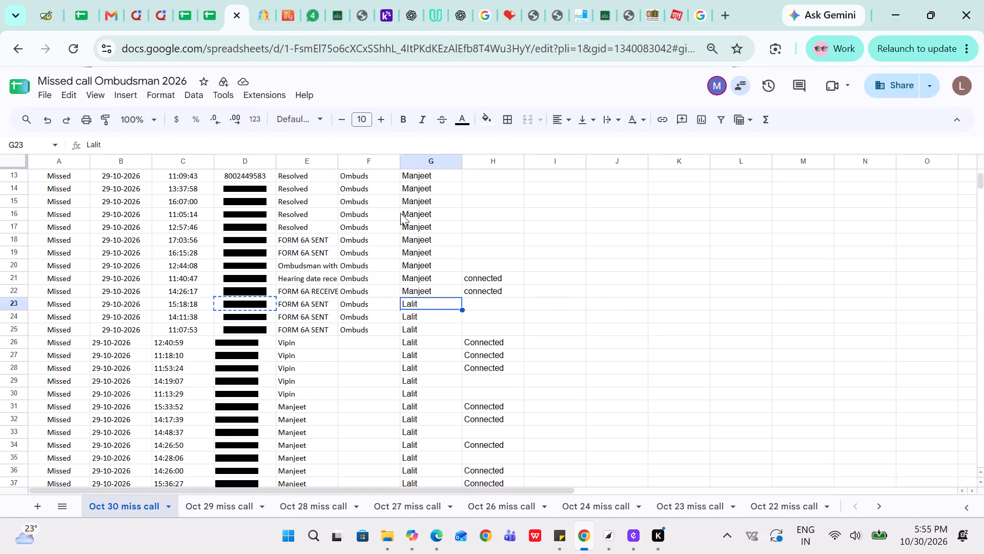
pyautogui.write('NR')
pyautogui.press('Return')
# Copy the caller's phone number from row 24, column D, of the missed call sheet.
pyautogui.press('Left')
pyautogui.press('Left')
pyautogui.press('Left')
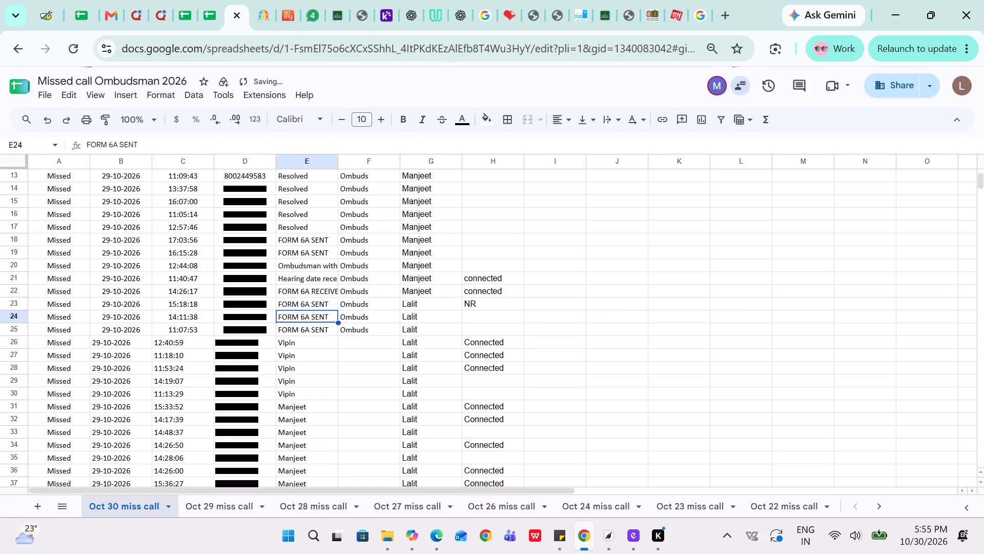
pyautogui.press('Left')
pyautogui.hotkey('ctrl', 'c')
# In the Insurance Samadhan portal, save the comment NR in the current complaint's communication log and close the log.
pyautogui.click(266, 0)
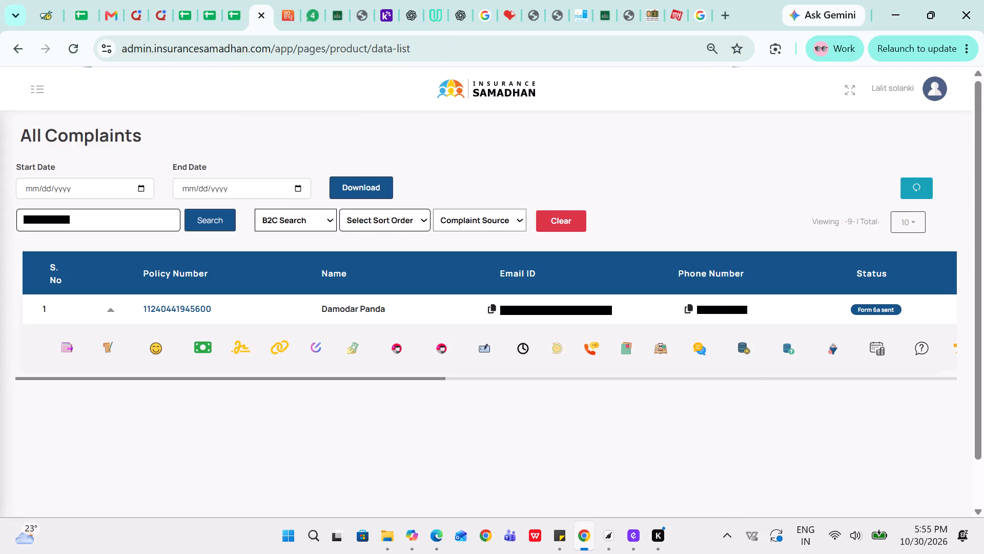
pyautogui.scroll(5, 453, 266)
pyautogui.click(702, 345)
pyautogui.scroll(-5, 530, 378)
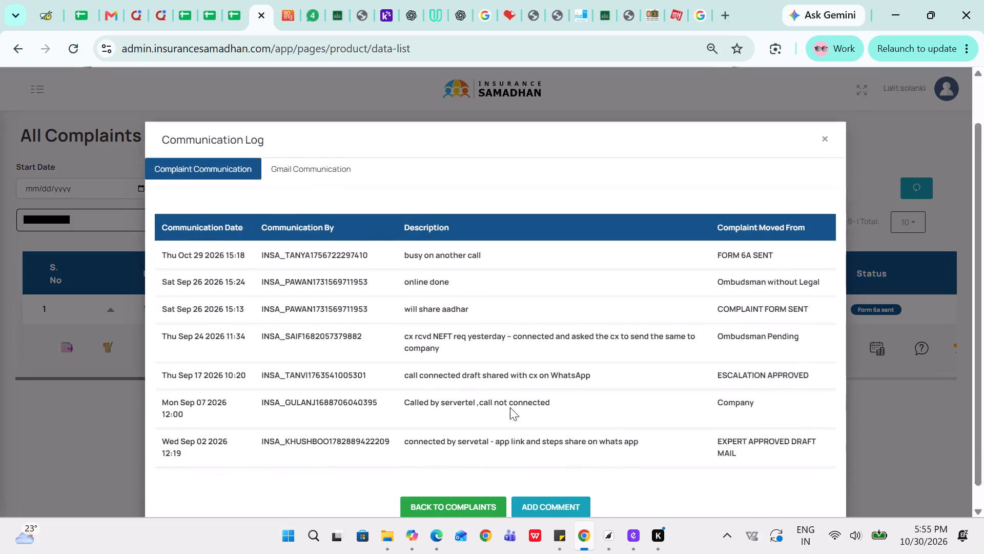
pyautogui.scroll(-6, 510, 407)
pyautogui.click(563, 480)
pyautogui.click(496, 358)
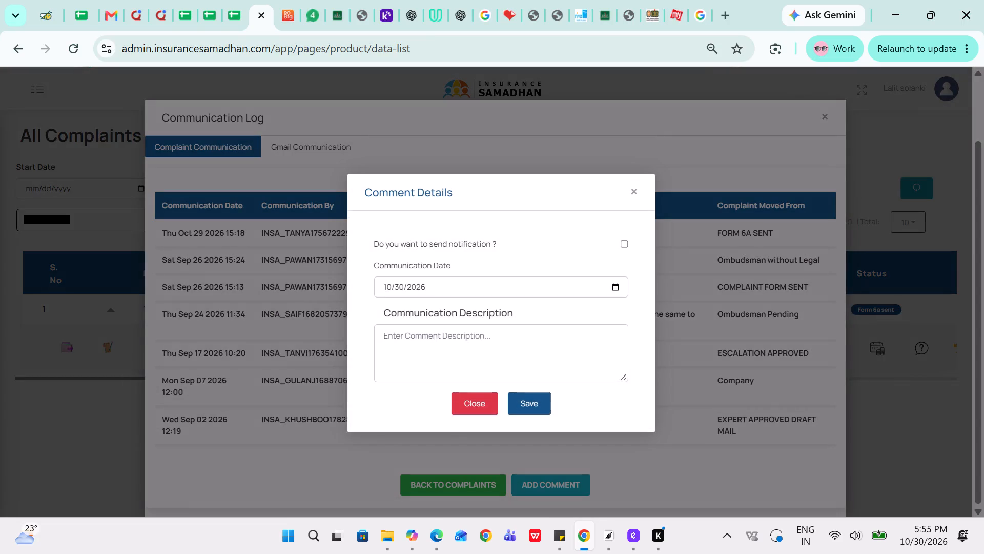
pyautogui.write('NR')
pyautogui.click(523, 403)
pyautogui.click(0, 219)
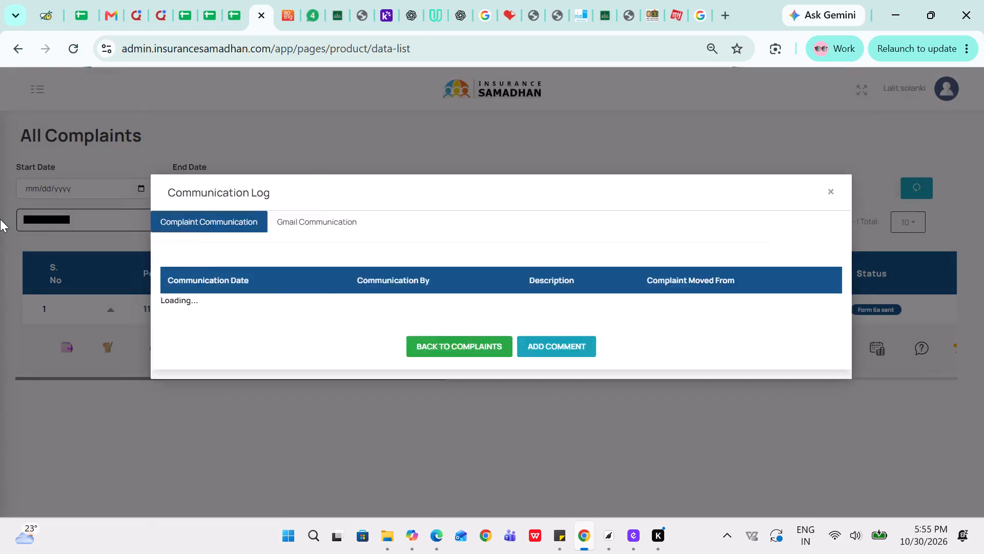
# Search All Complaints for the phone number copied from the missed call sheet, replacing the earlier search.
pyautogui.click(66, 216)
pyautogui.moveTo(107, 226); pyautogui.dragTo(0, 180)
pyautogui.hotkey('ctrl', 'v')
pyautogui.click(208, 221)
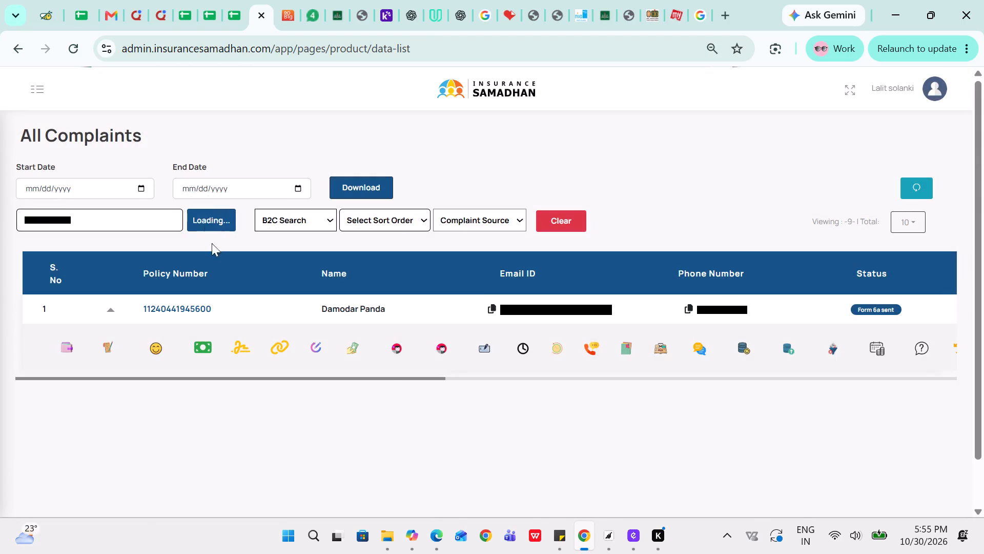
pyautogui.click(538, 460)
pyautogui.click(659, 320)
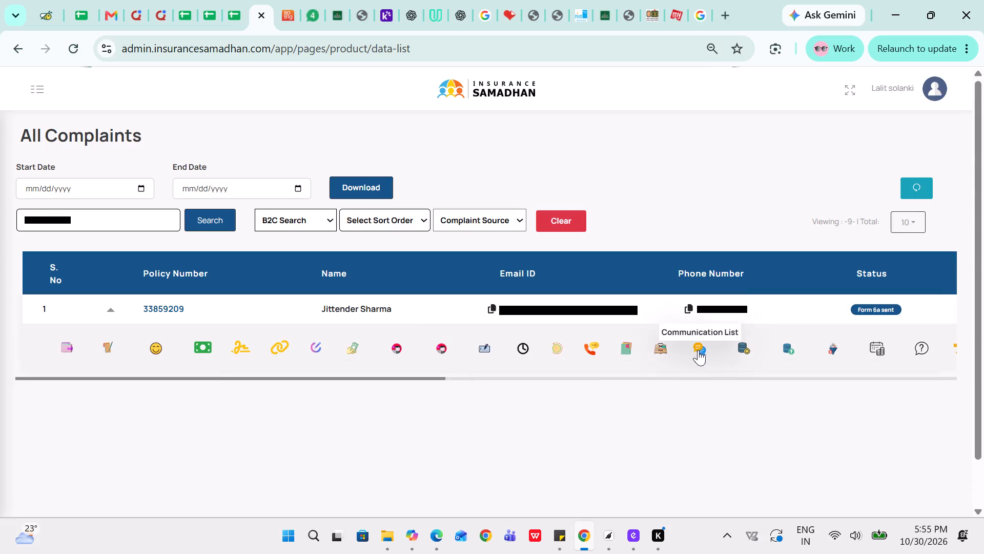
# Examine the communication log of the complaint found, glance back at the missed call sheet, and close the log.
pyautogui.click(699, 350)
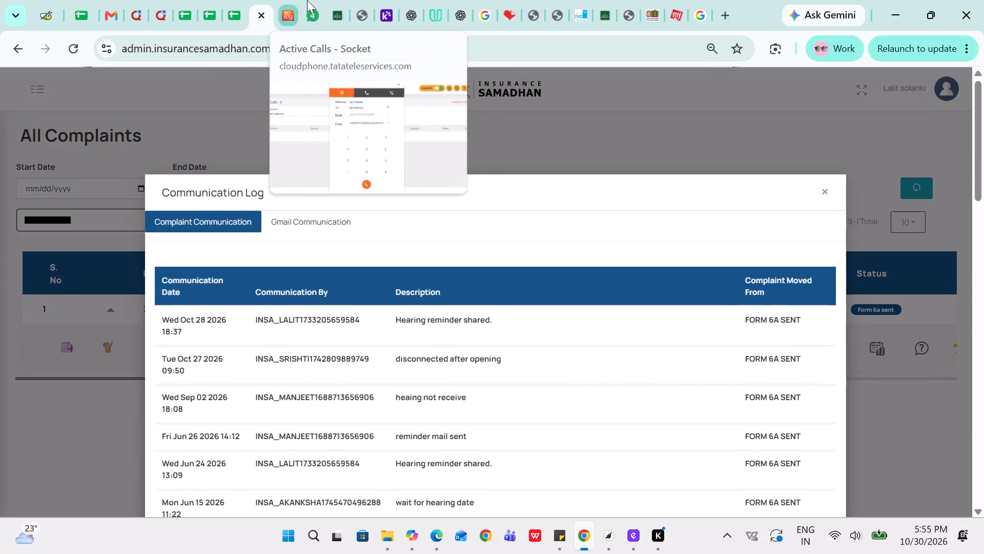
pyautogui.click(239, 0)
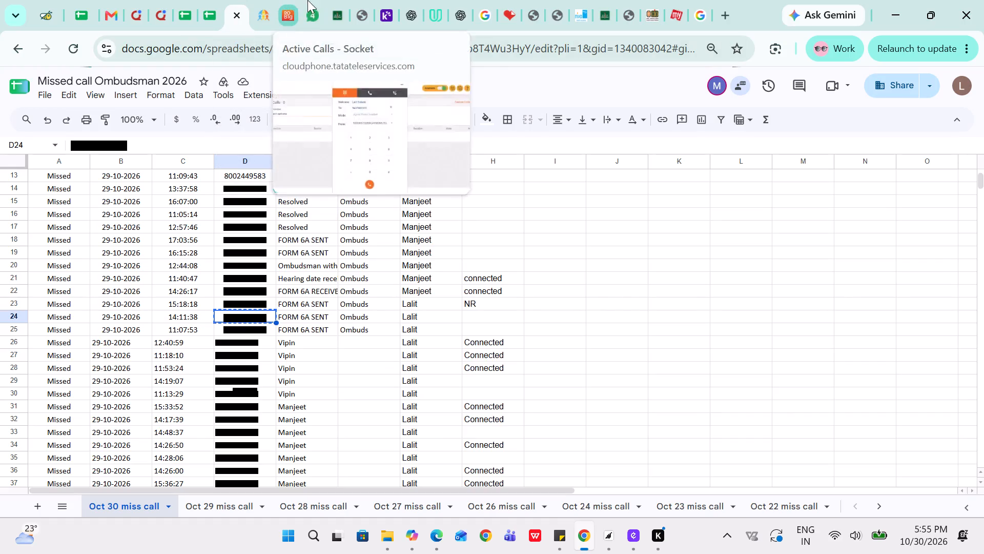
pyautogui.click(268, 0)
pyautogui.click(545, 138)
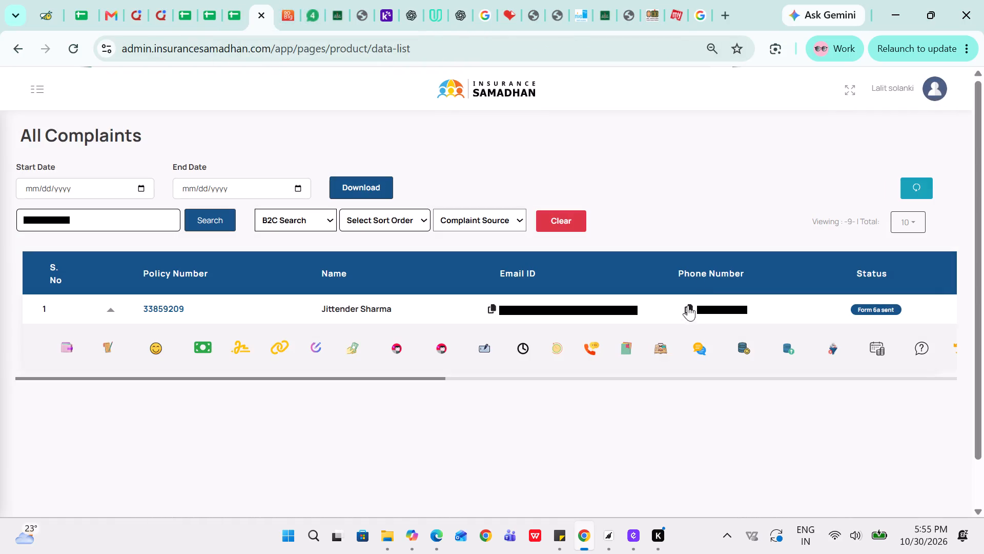
# Copy this complaint customer's phone number and call it from the Smartflo dialer.
pyautogui.click(692, 304)
pyautogui.click(280, 0)
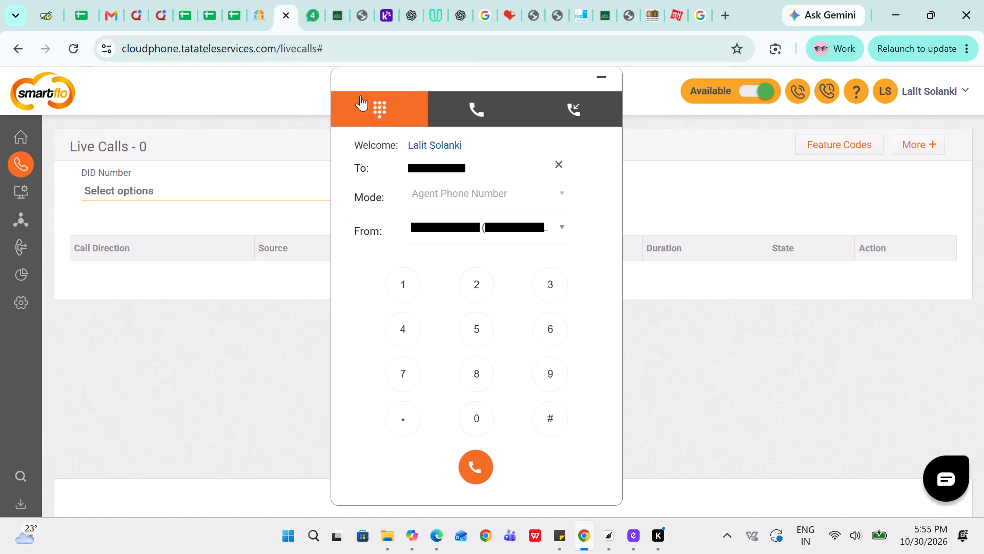
pyautogui.doubleClick(437, 168)
pyautogui.hotkey('ctrl', 'v')
pyautogui.click(481, 464)
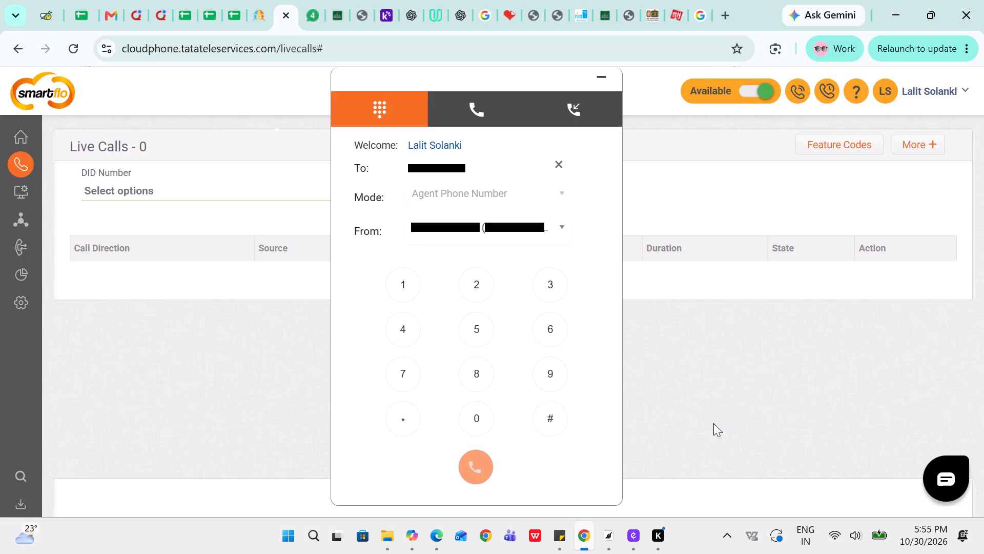
pyautogui.click(713, 423)
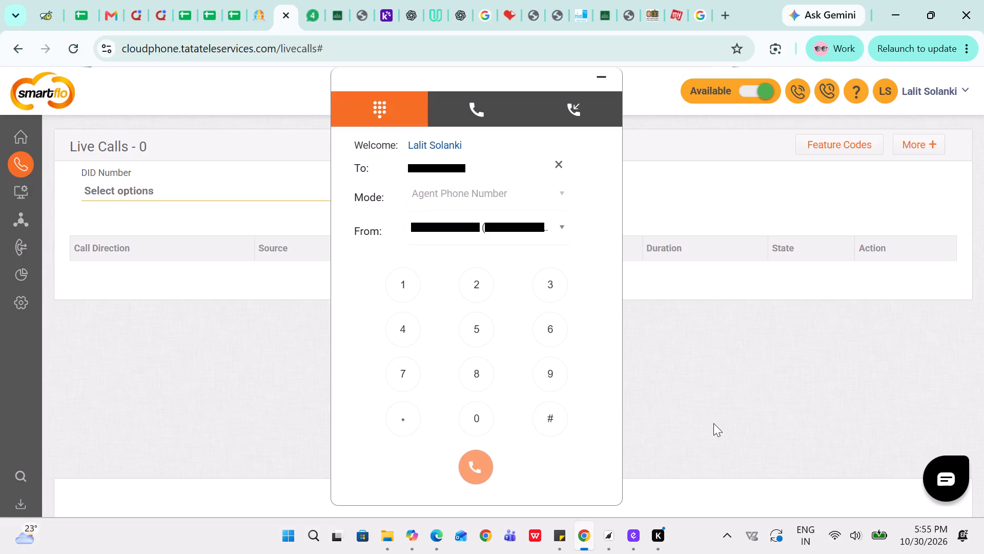
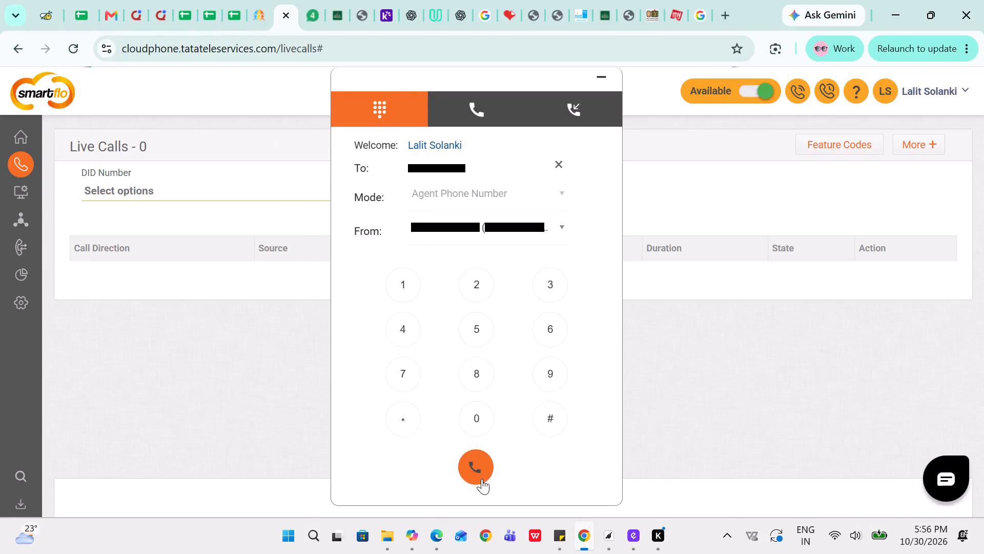
# Place the call to the customer number already entered in the Smartflo dialer.
pyautogui.click(474, 462)
pyautogui.click(853, 391)
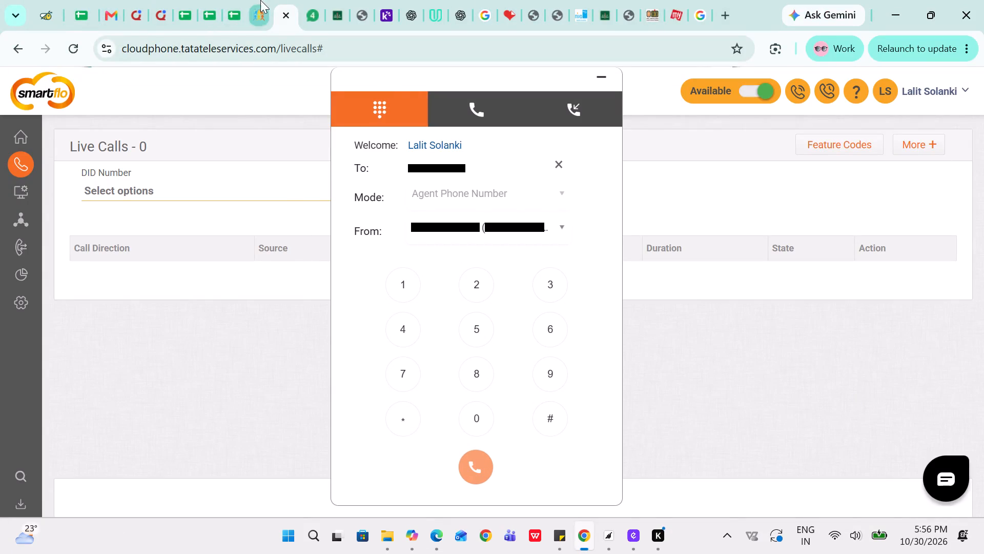
# Check the customer's row in All Complaints and the outgoing call's status in Smartflo's Live Calls.
pyautogui.click(260, 0)
pyautogui.click(684, 173)
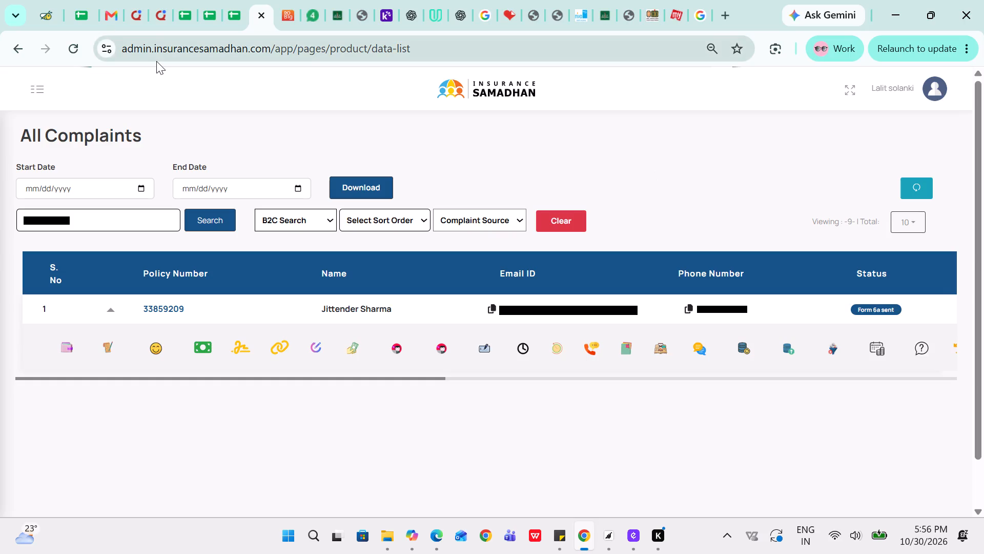
pyautogui.click(654, 450)
pyautogui.click(107, 319)
pyautogui.click(496, 425)
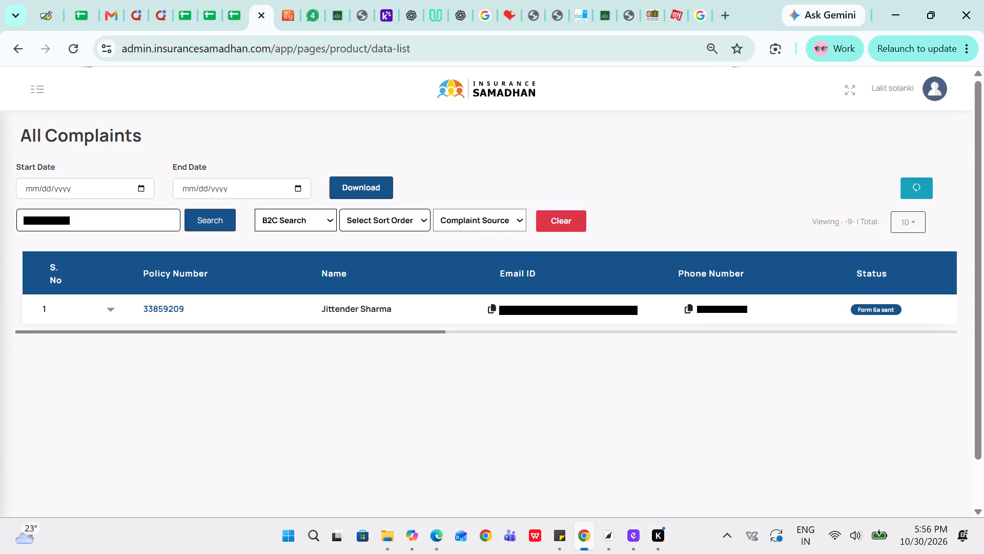
pyautogui.click(294, 0)
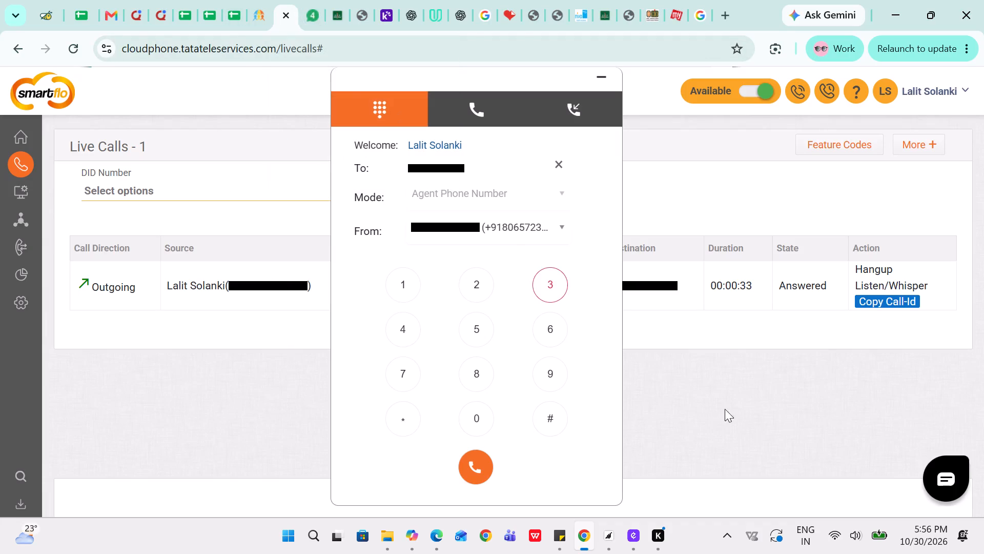
pyautogui.click(790, 453)
pyautogui.click(259, 0)
pyautogui.click(572, 412)
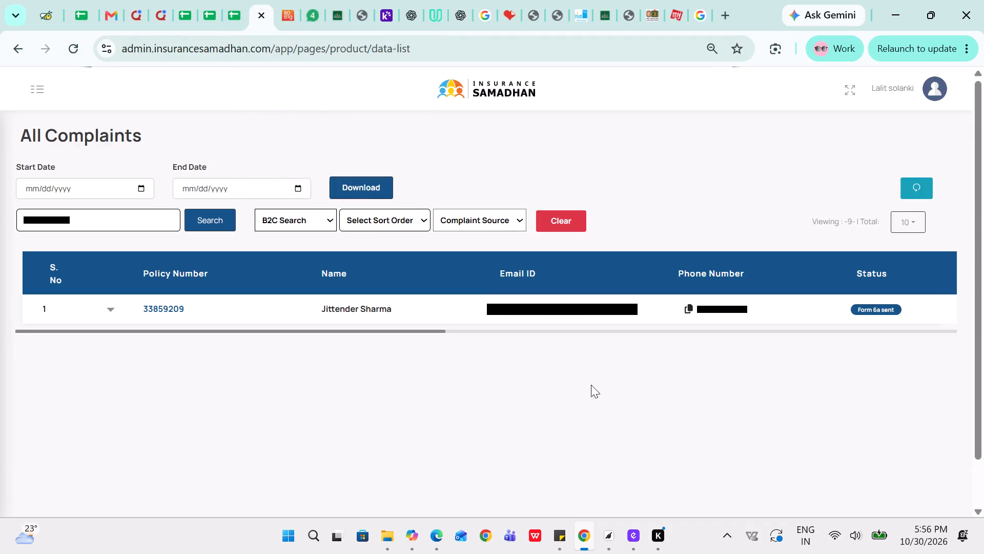
# Examine the dated status history of the complaint found in All Complaints, and close it.
pyautogui.click(675, 304)
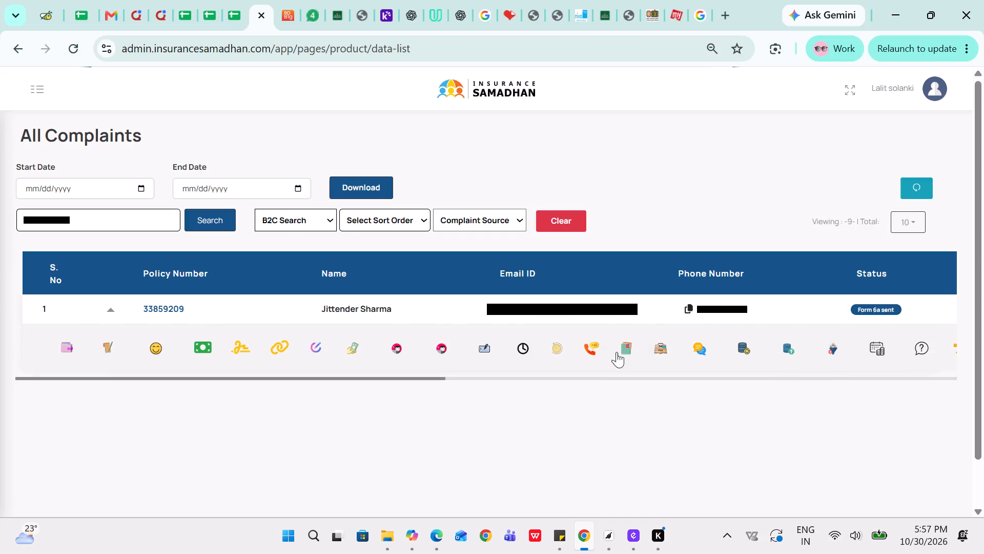
pyautogui.click(557, 351)
pyautogui.scroll(-6, 616, 359)
pyautogui.scroll(-2, 689, 400)
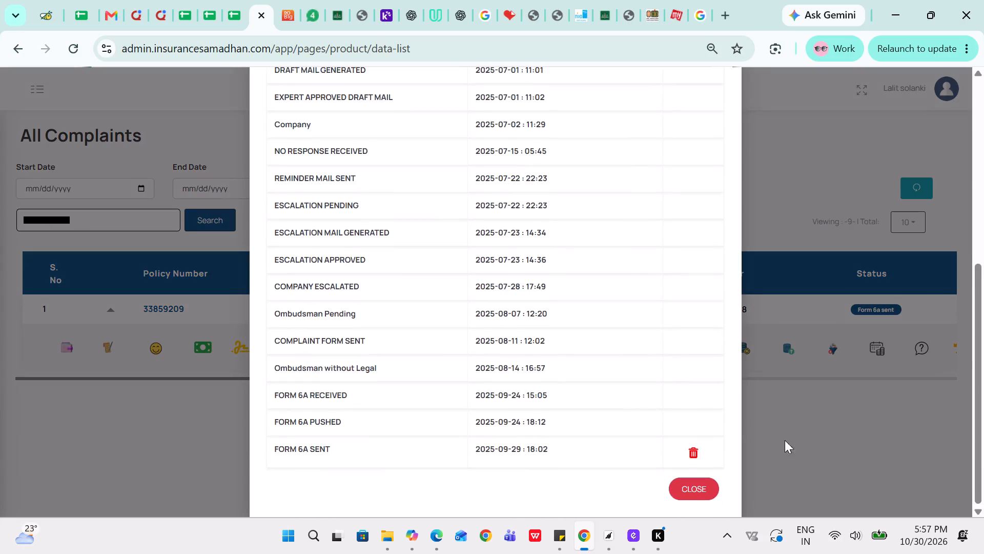
pyautogui.click(821, 445)
# Examine the complaint's details and other actions, and read the latest entries in its complaint communication log.
pyautogui.click(167, 305)
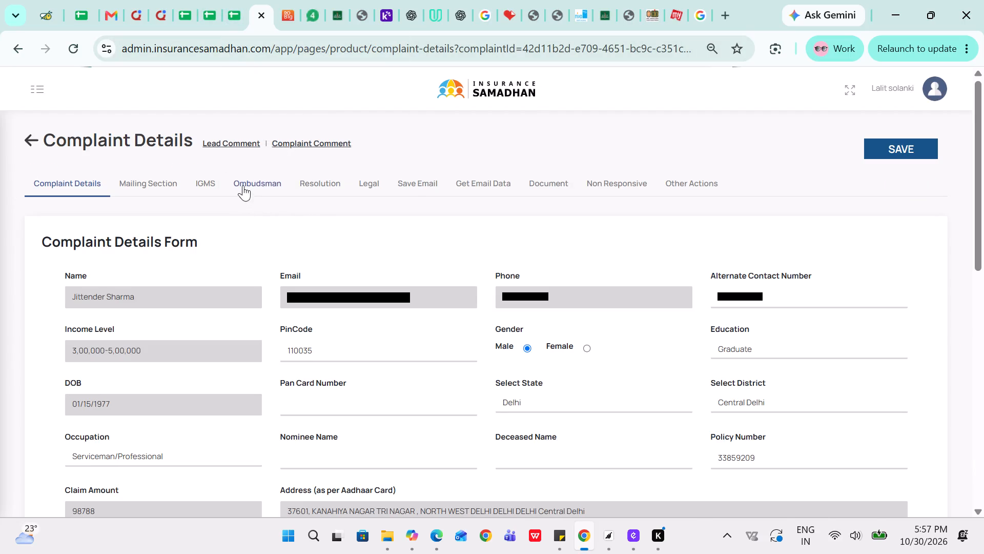
pyautogui.click(423, 243)
pyautogui.moveTo(604, 309); pyautogui.dragTo(366, 277)
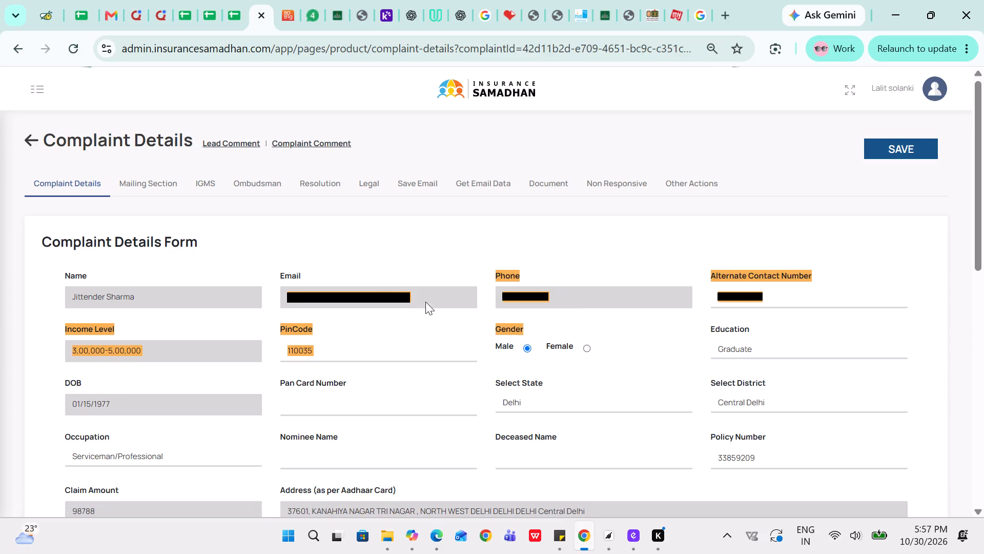
pyautogui.click(417, 295)
pyautogui.click(703, 186)
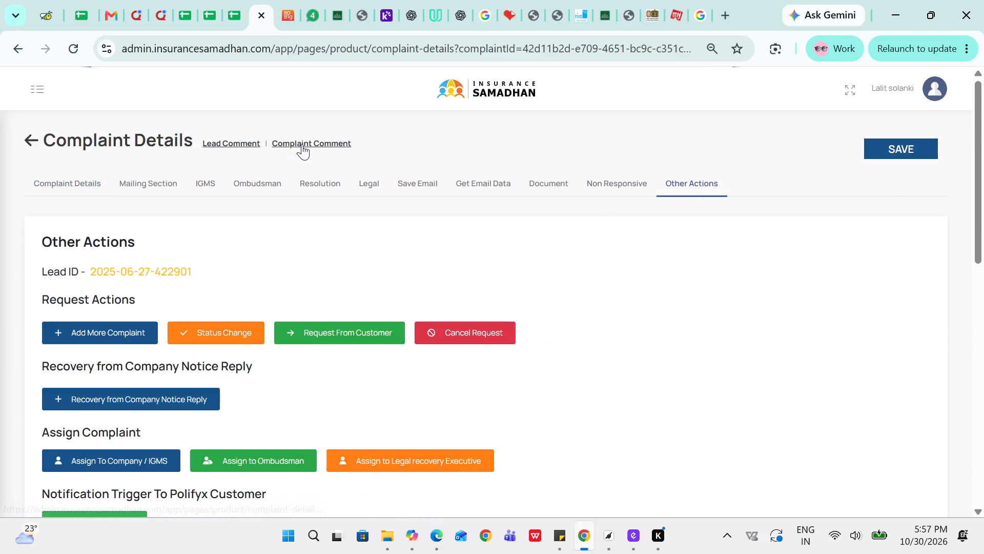
pyautogui.click(305, 144)
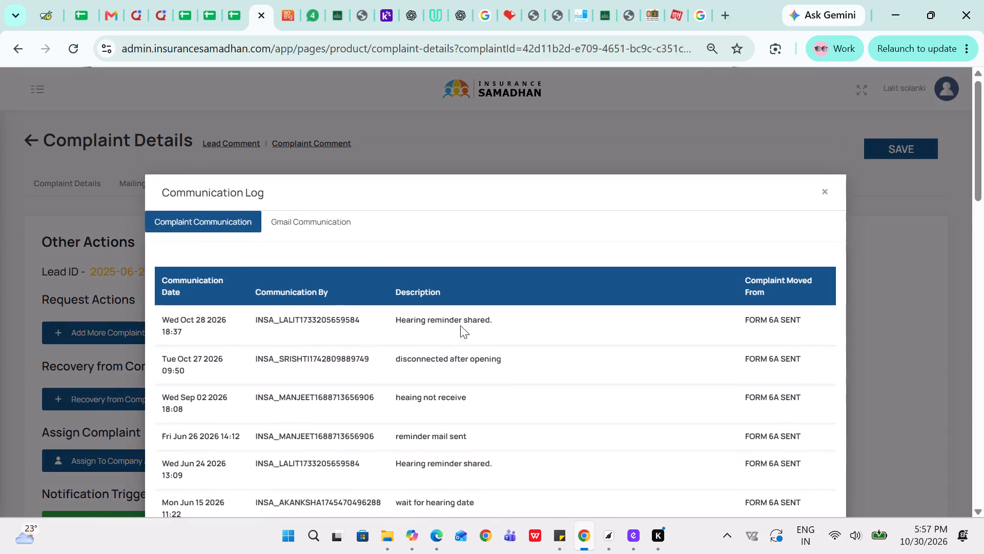
pyautogui.moveTo(522, 329); pyautogui.dragTo(314, 299)
pyautogui.click(393, 310)
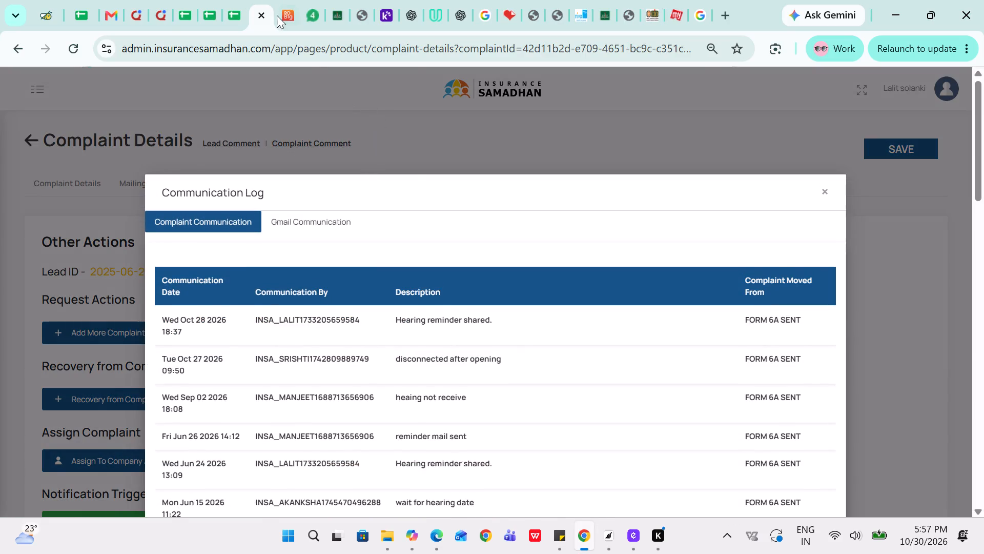
# In the Missed call Ombudsman 2026 sheet, record the call outcome in row 24, column H, as connected.
pyautogui.click(236, 0)
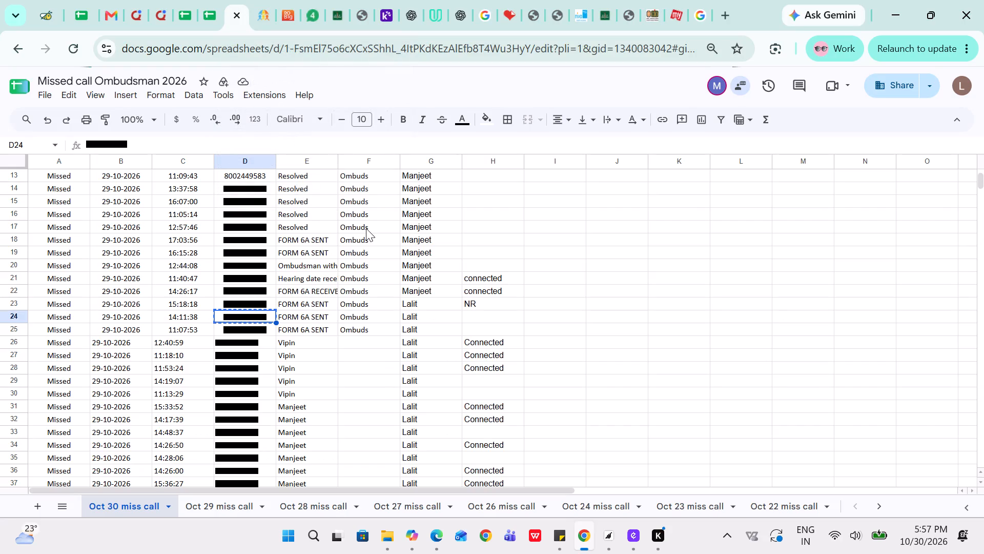
pyautogui.press('Right')
pyautogui.press('Right')
pyautogui.press('Right')
pyautogui.press('Right')
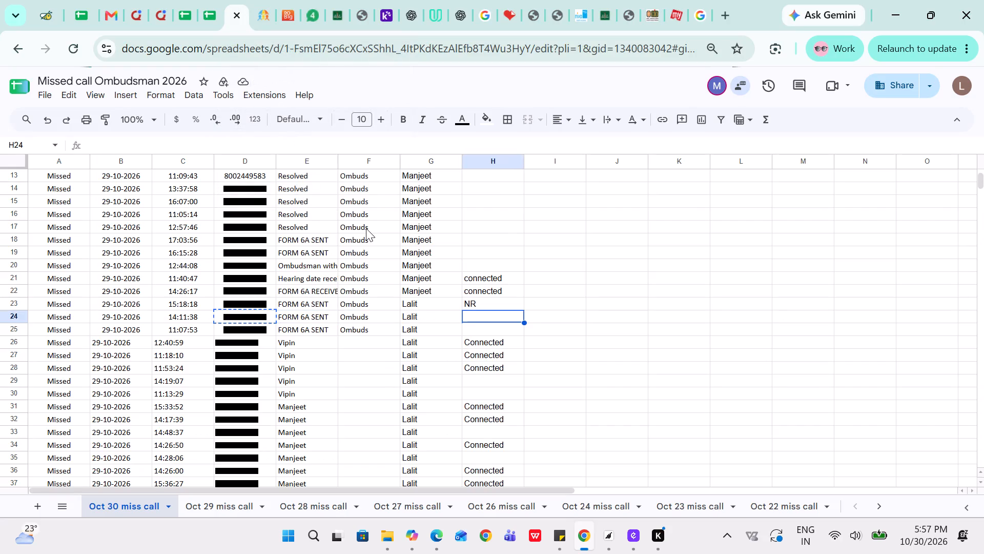
pyautogui.write('Connected')
pyautogui.press('Return')
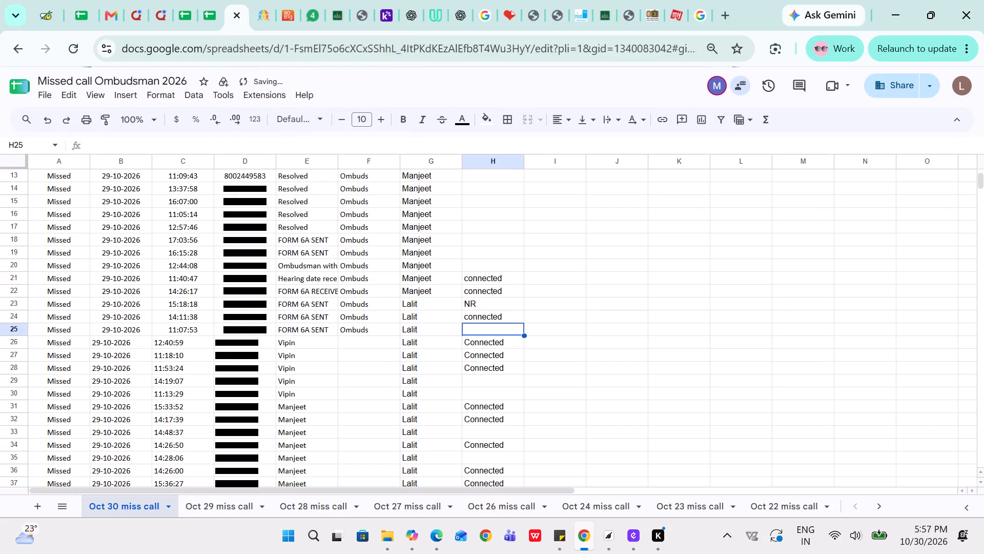
# Copy the missed caller's phone number from row 25 of the Oct 30 miss call sheet.
pyautogui.press('Left')
pyautogui.press('Left')
pyautogui.press('Left')
pyautogui.press('Left')
pyautogui.hotkey('ctrl', 'c')
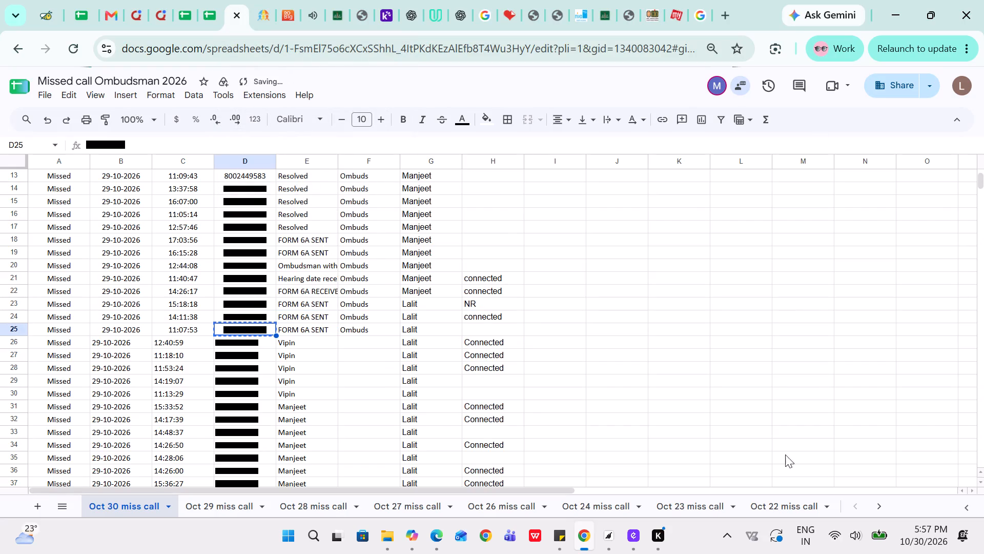
# In the Insurance Samadhan portal, save the comment "Wait for hearing." in the open complaint's communication log and close the log.
pyautogui.click(263, 0)
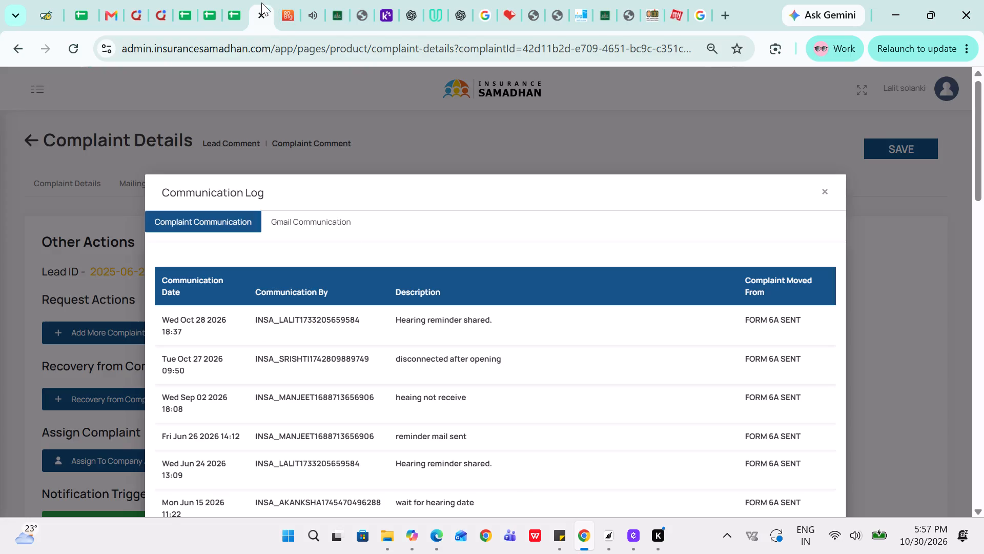
pyautogui.scroll(-1, 571, 323)
pyautogui.scroll(1, 571, 323)
pyautogui.scroll(-2, 574, 331)
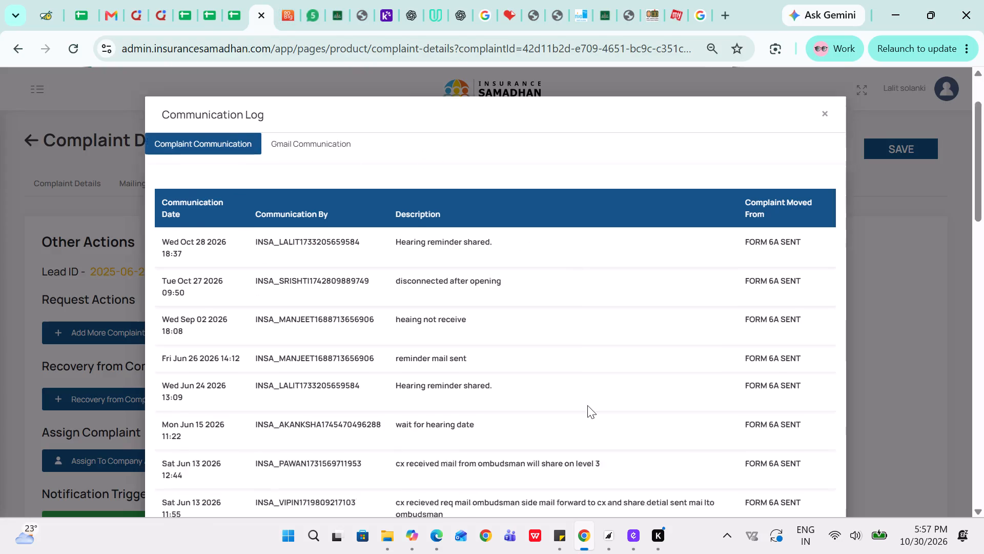
pyautogui.scroll(-4, 587, 405)
pyautogui.scroll(-8, 550, 440)
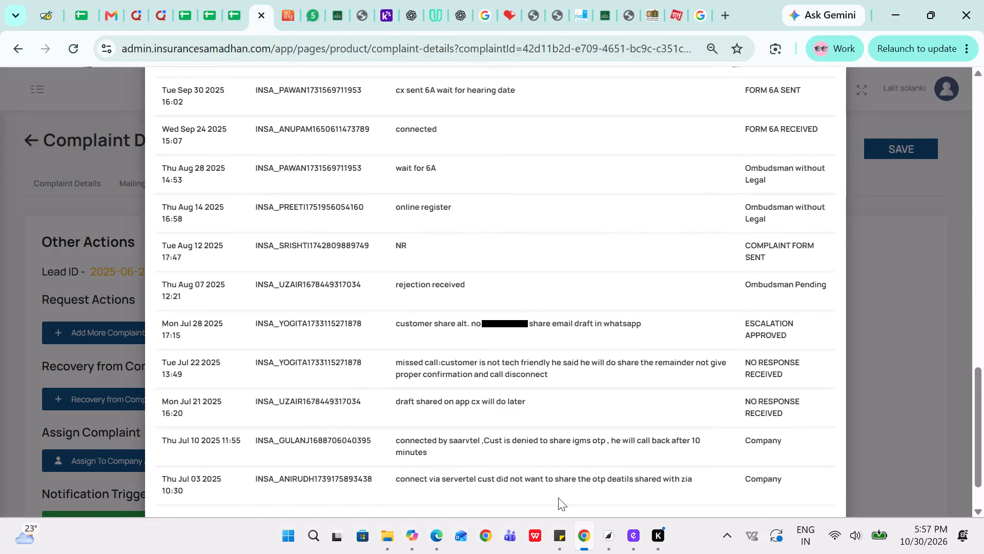
pyautogui.scroll(-3, 567, 459)
pyautogui.click(559, 489)
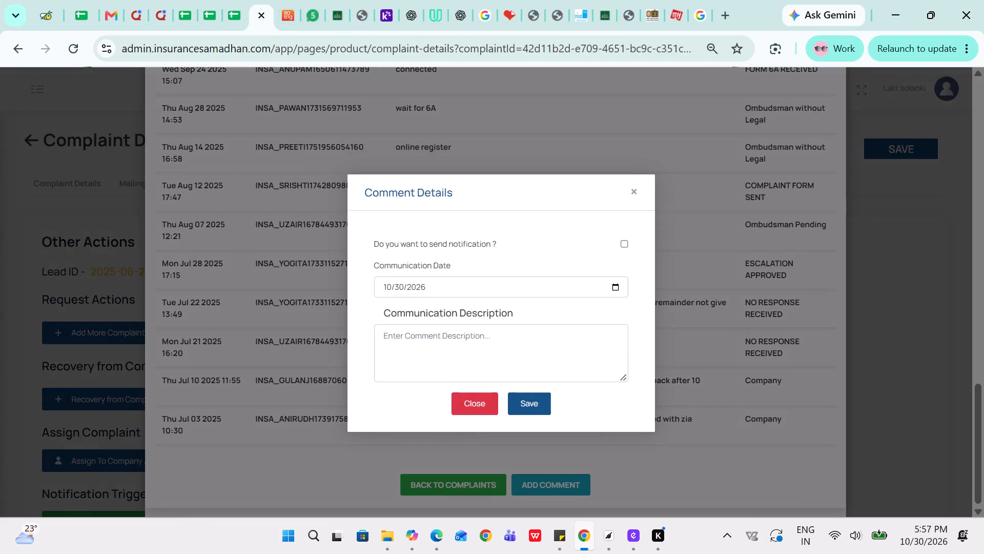
pyautogui.click(499, 371)
pyautogui.write('Wait')
pyautogui.press('space')
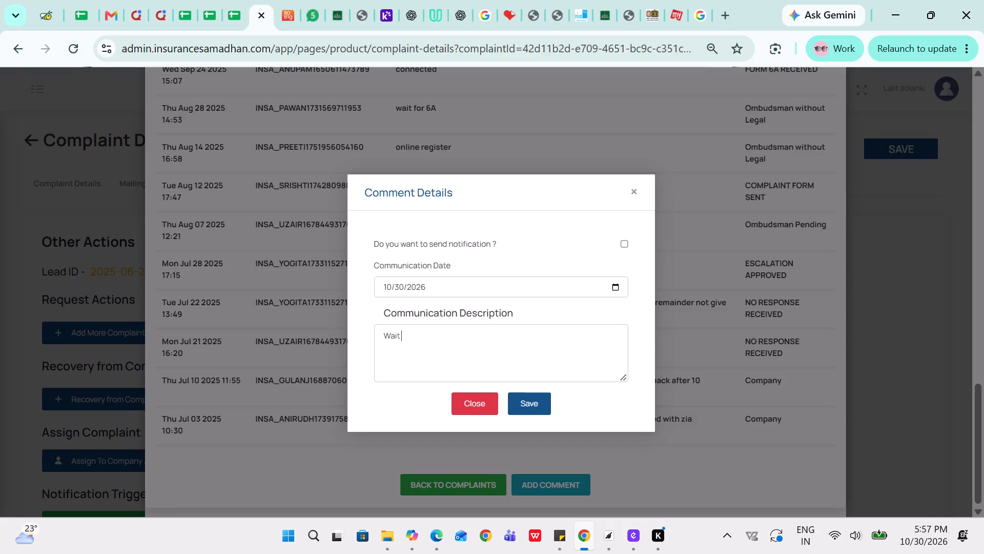
pyautogui.write('for hearing.')
pyautogui.click(535, 398)
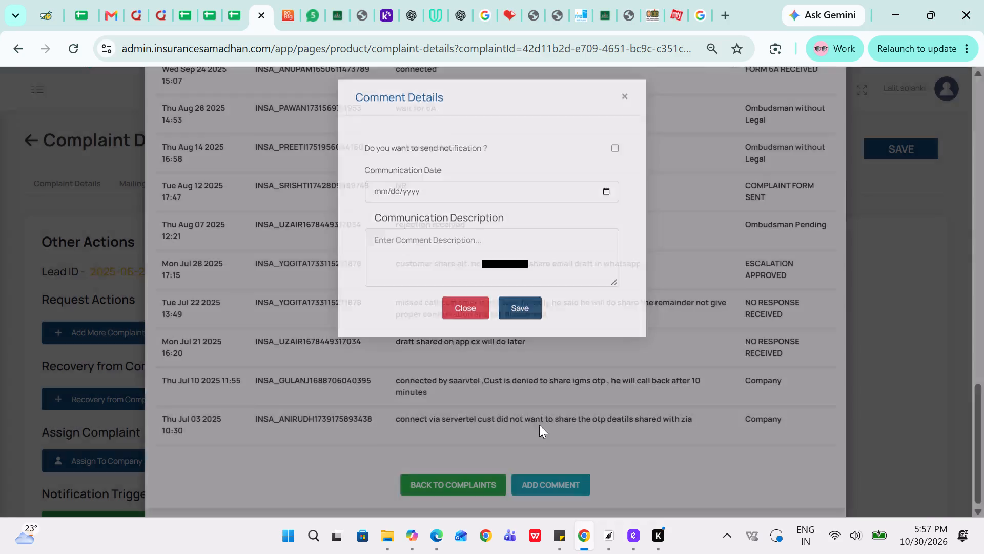
pyautogui.scroll(5, 152, 350)
pyautogui.click(25, 303)
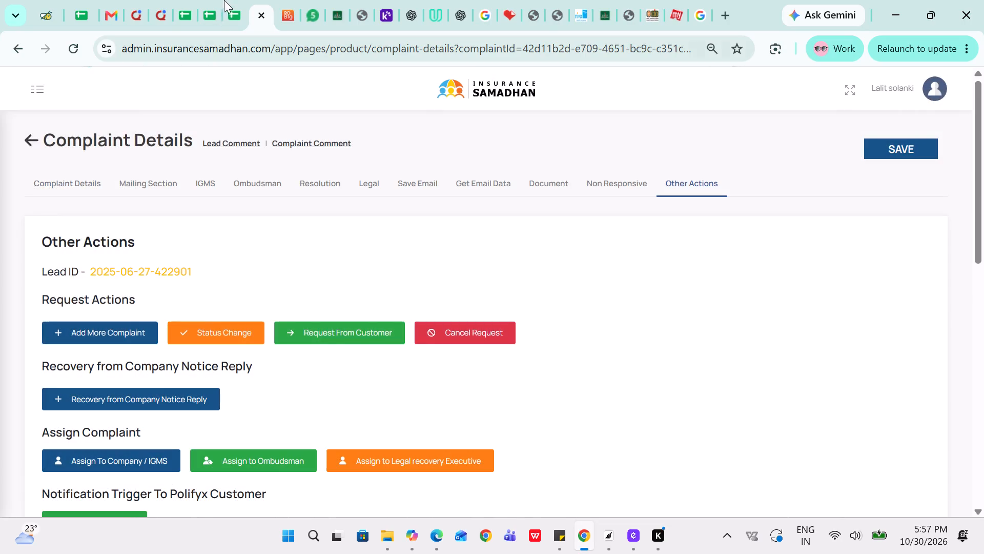
# Look over the missed call rows assigned to Lalit in the Oct 30 miss call sheet and their outcomes.
pyautogui.click(222, 0)
pyautogui.click(249, 0)
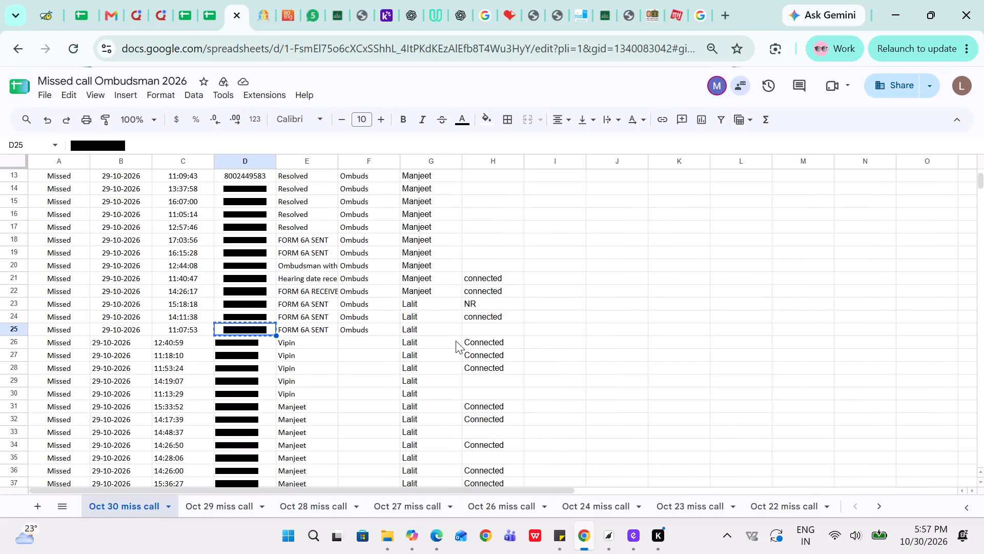
pyautogui.scroll(-2, 457, 341)
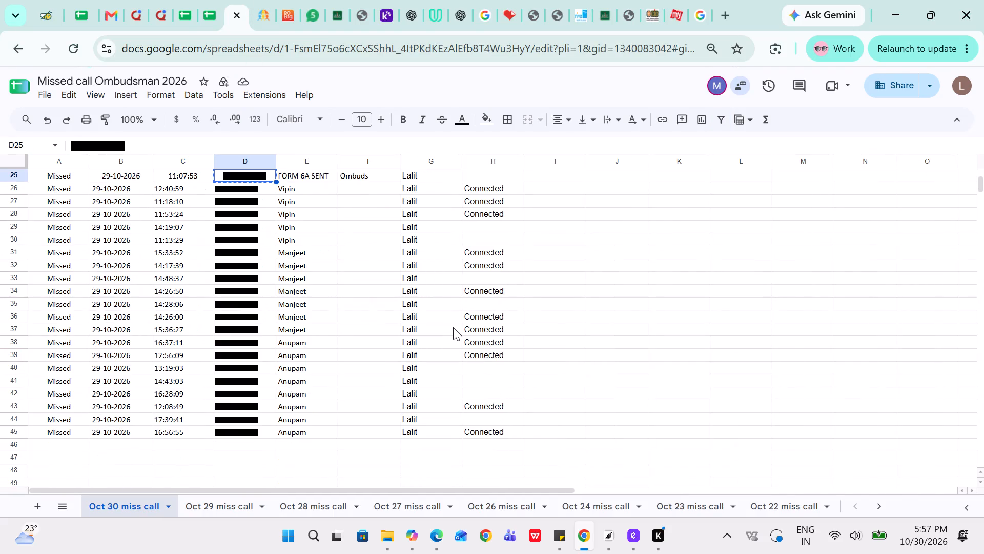
pyautogui.scroll(1, 453, 327)
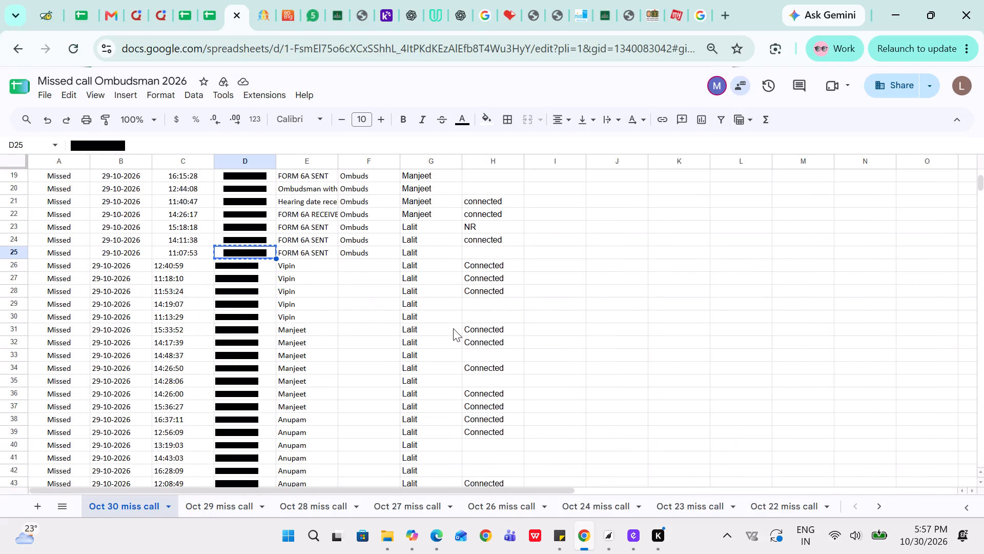
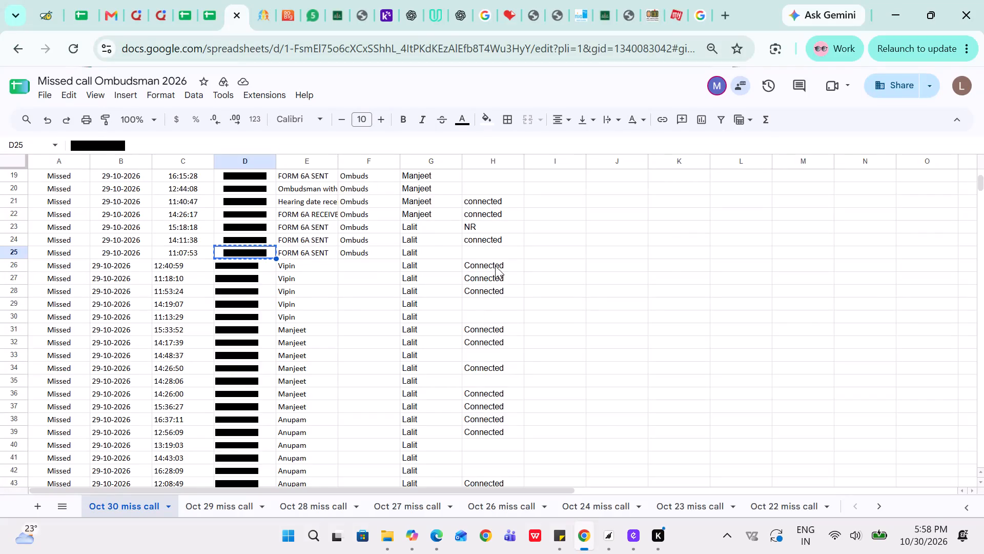
# Copy the missed caller's phone number from row 25 of the Oct 30 miss call sheet.
pyautogui.click(512, 253)
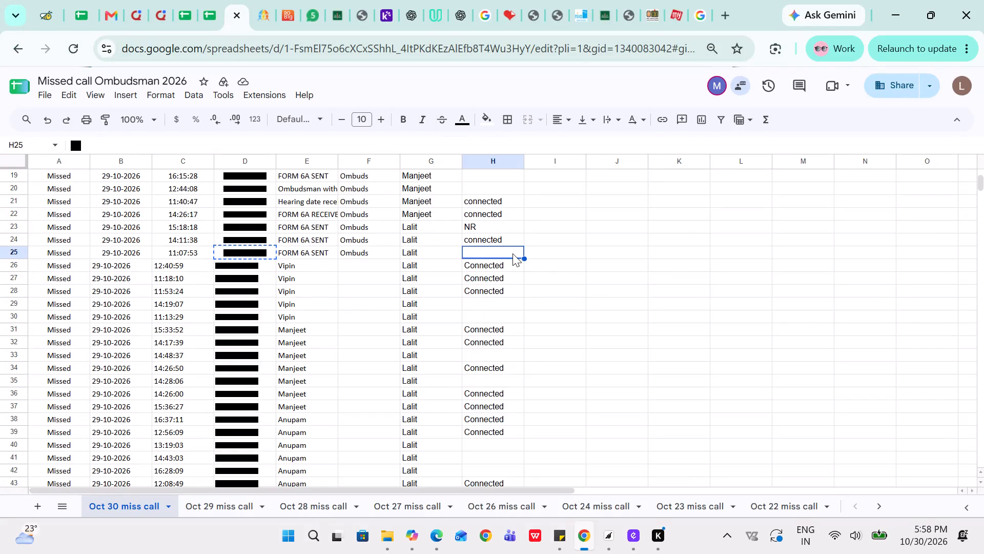
pyautogui.press('Left')
pyautogui.press('Left')
pyautogui.press('Left')
pyautogui.press('Left')
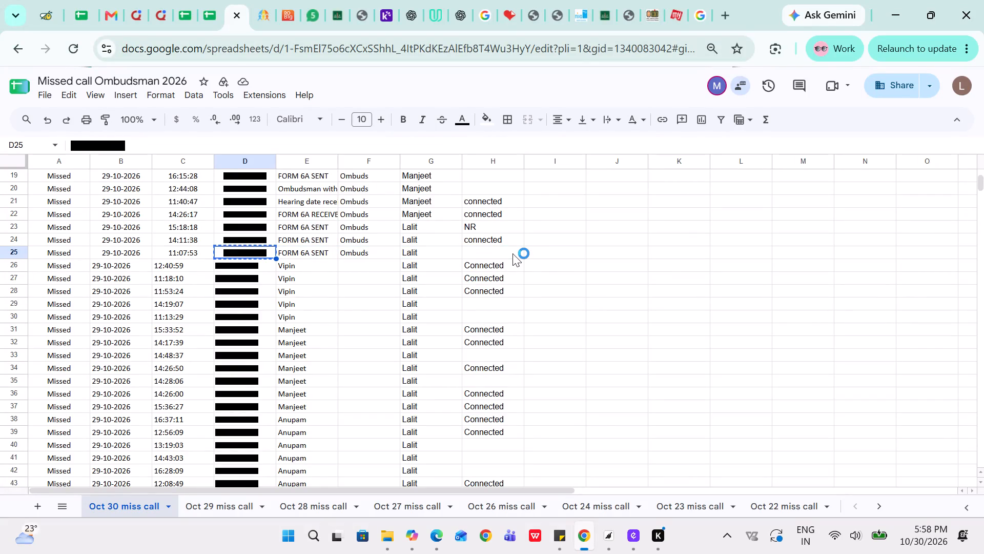
pyautogui.hotkey('ctrl', 'c')
pyautogui.click(259, 0)
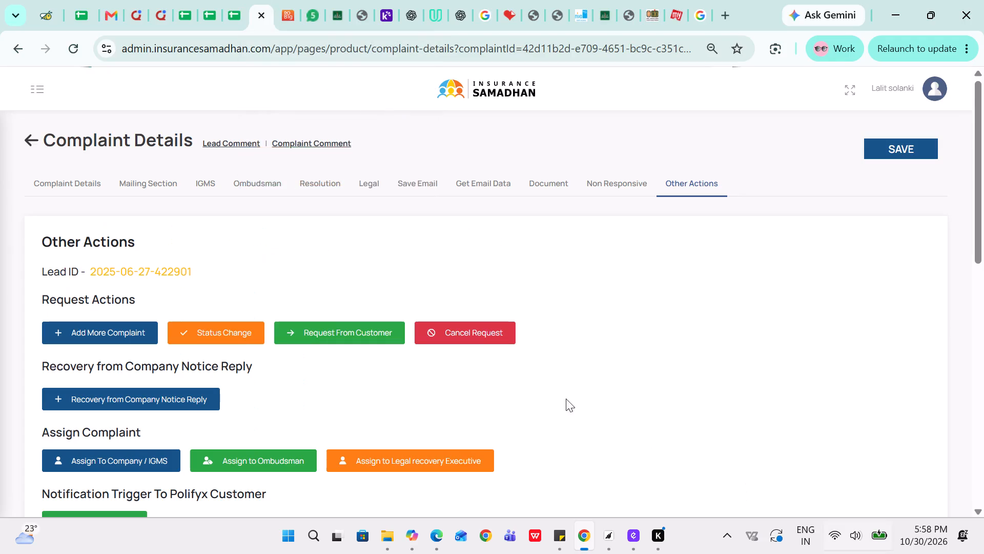
pyautogui.click(48, 182)
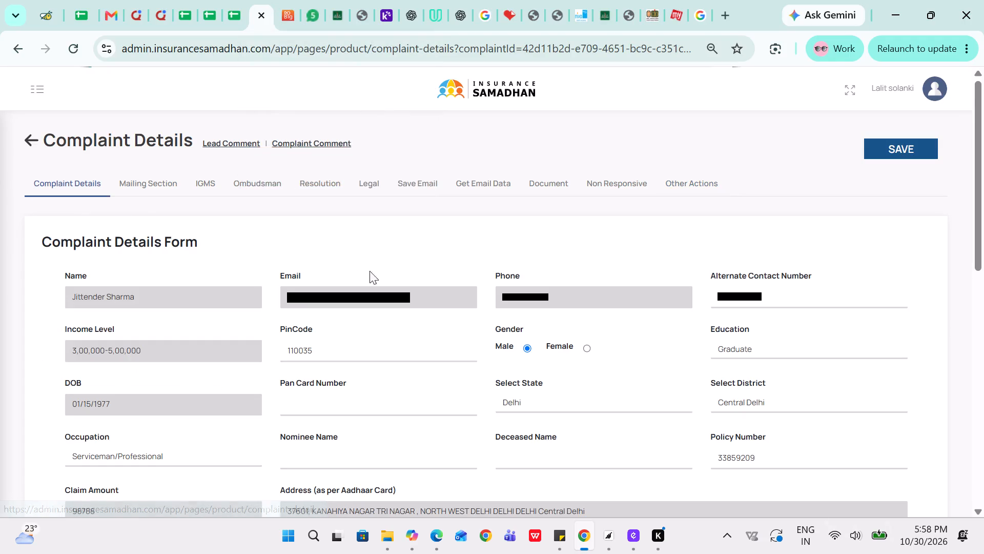
pyautogui.click(231, 0)
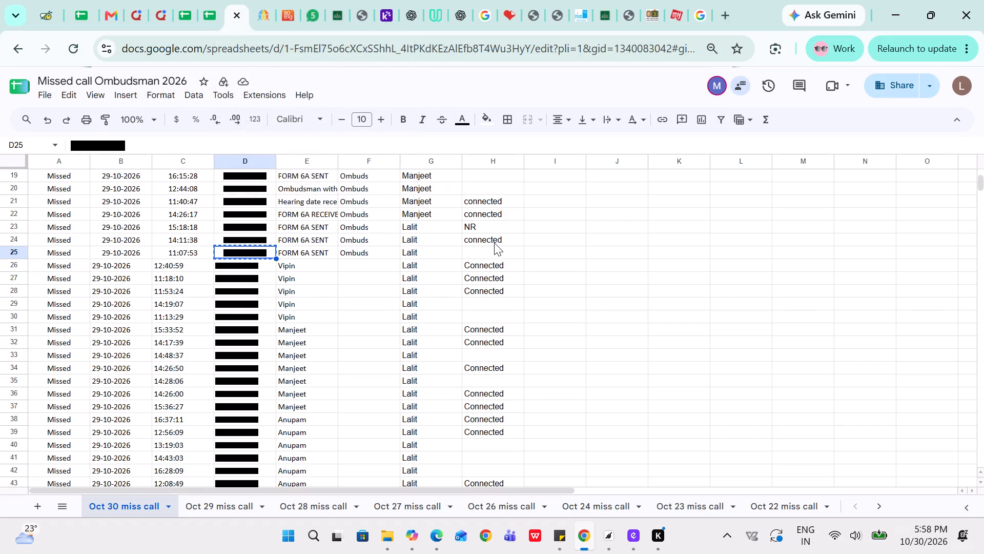
pyautogui.hotkey('ctrl', 'c')
# In the Insurance Samadhan portal, return to the All Complaints list and search it for the copied phone number.
pyautogui.click(284, 0)
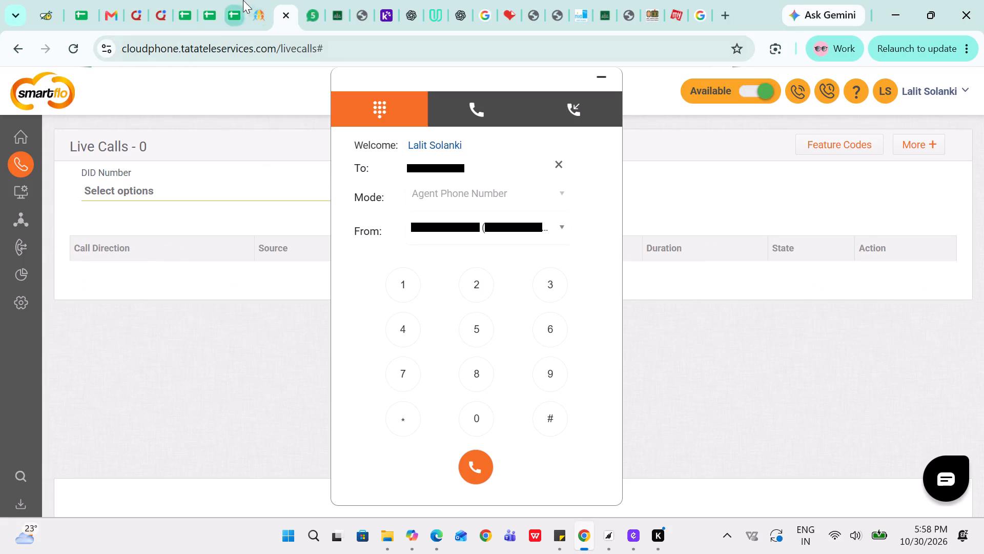
pyautogui.click(254, 0)
pyautogui.click(298, 146)
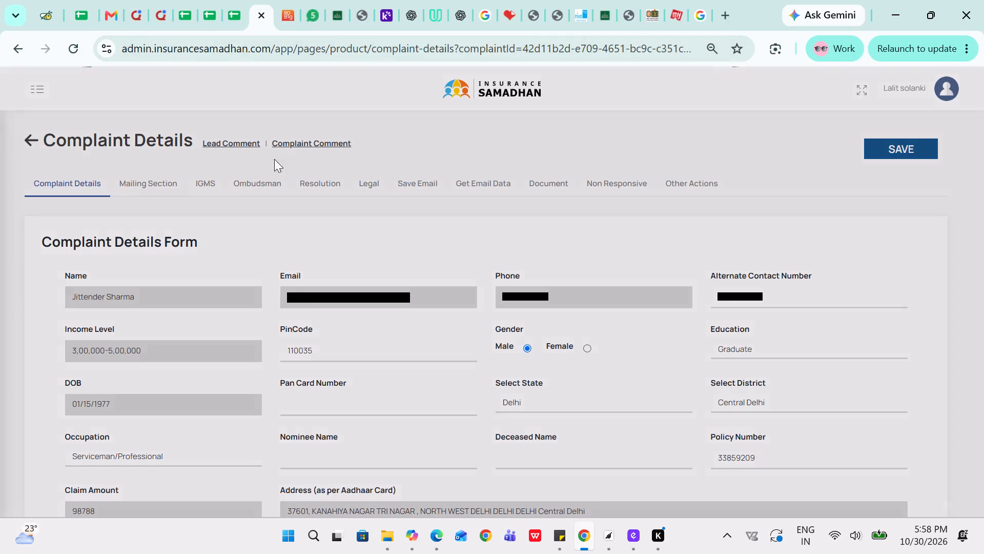
pyautogui.click(142, 118)
pyautogui.click(29, 147)
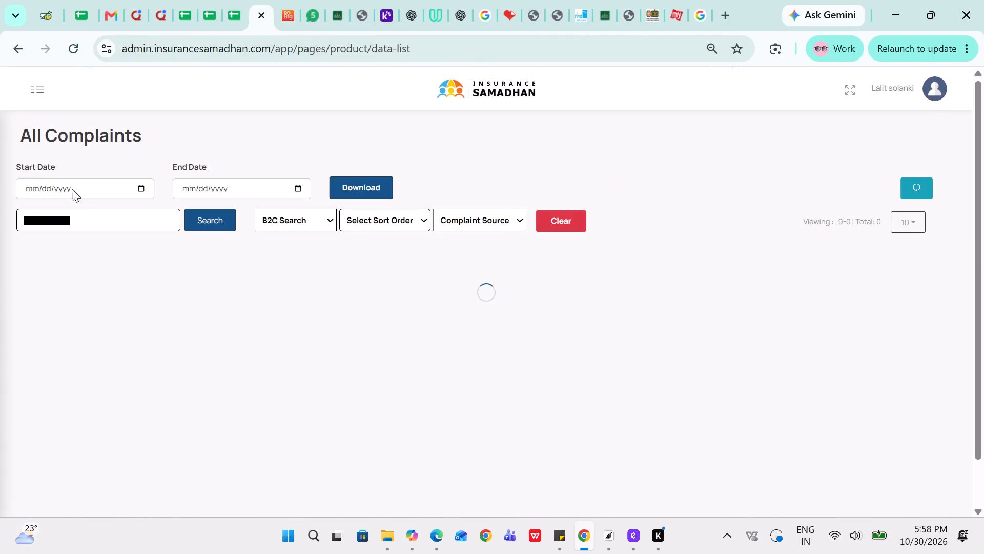
pyautogui.moveTo(111, 229); pyautogui.dragTo(0, 239)
pyautogui.hotkey('ctrl', 'v')
pyautogui.click(205, 221)
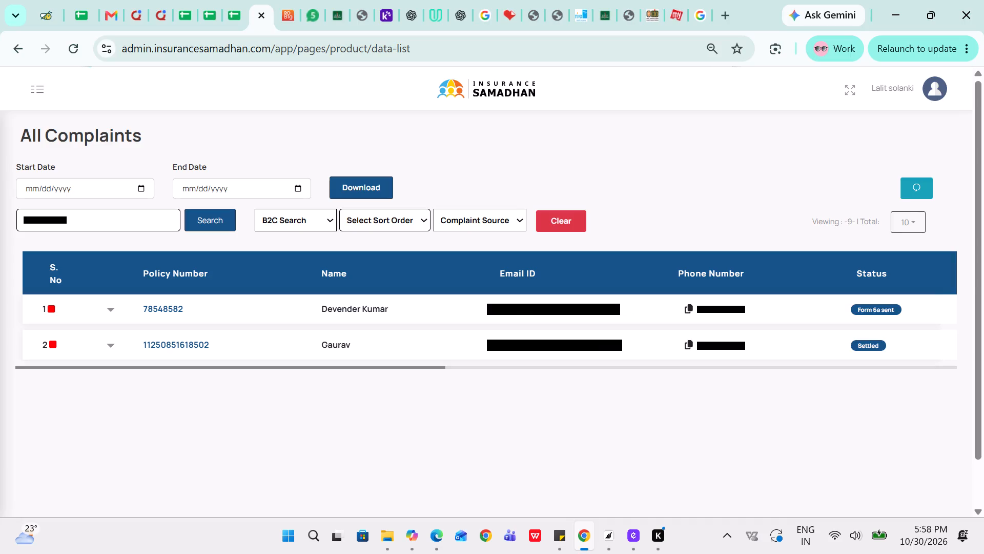
# Review the communication log of the complaint with status Form 6a sent, checking it against the missed call sheet, and close it.
pyautogui.click(665, 306)
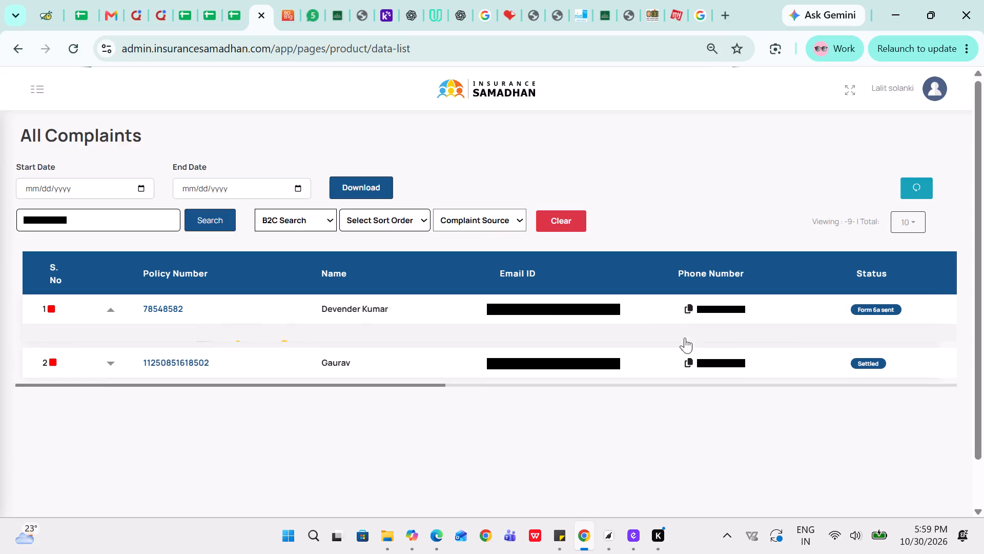
pyautogui.click(701, 347)
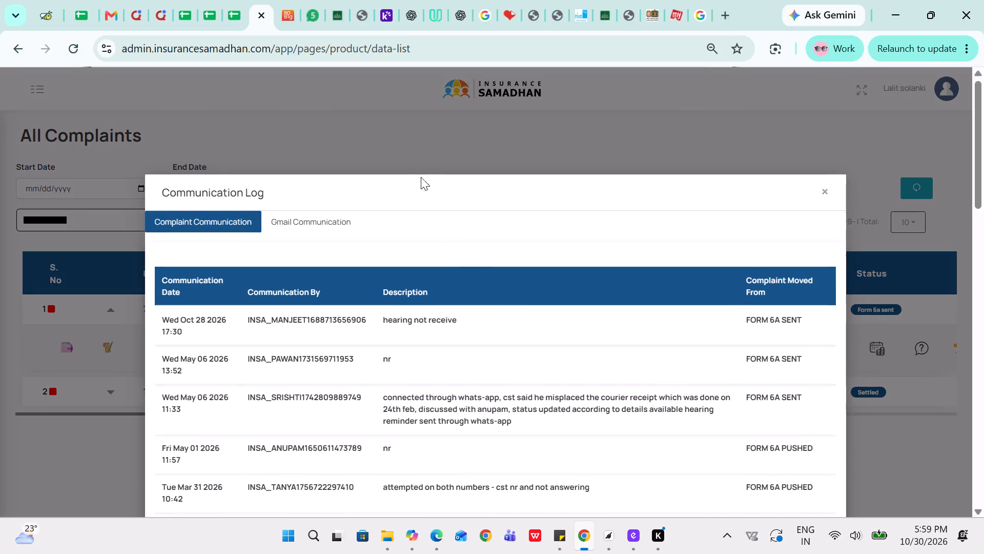
pyautogui.click(237, 0)
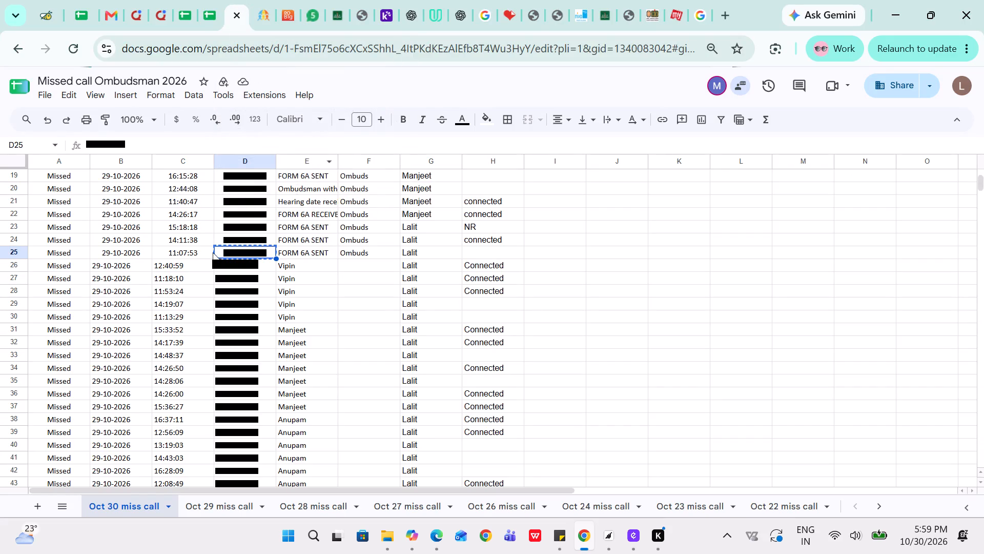
pyautogui.click(263, 0)
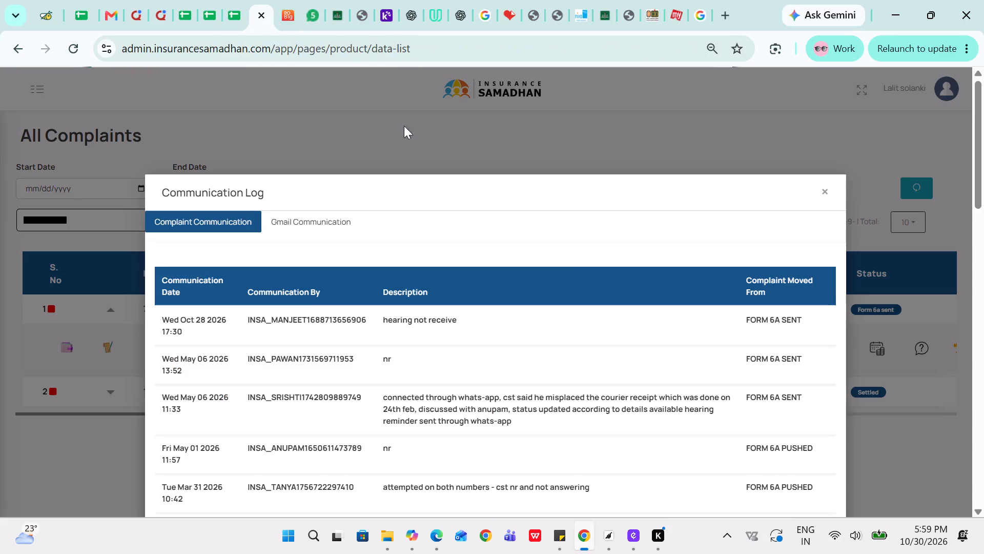
pyautogui.click(491, 131)
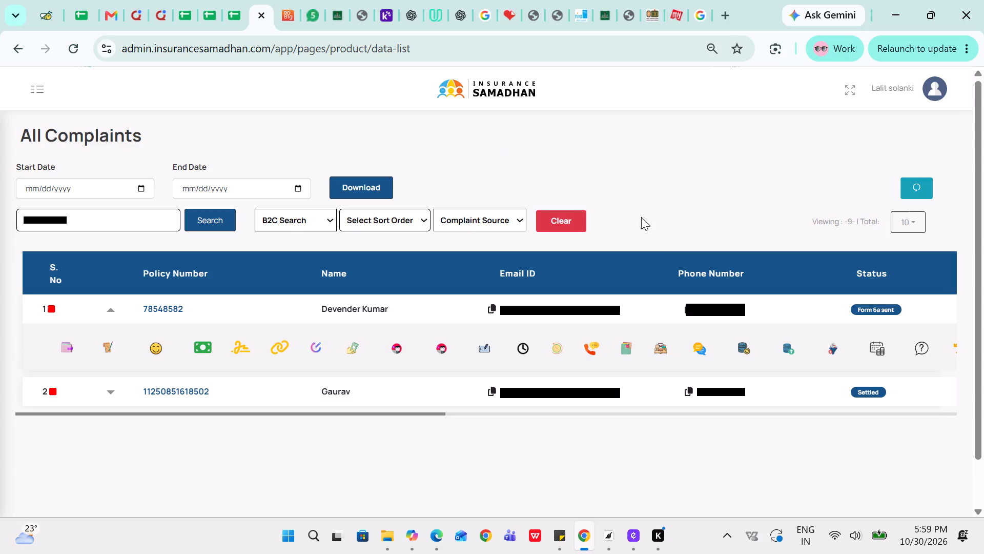
# Copy the customer's phone number from the Form 6a sent complaint and call it from the Smartflo dialer.
pyautogui.click(692, 312)
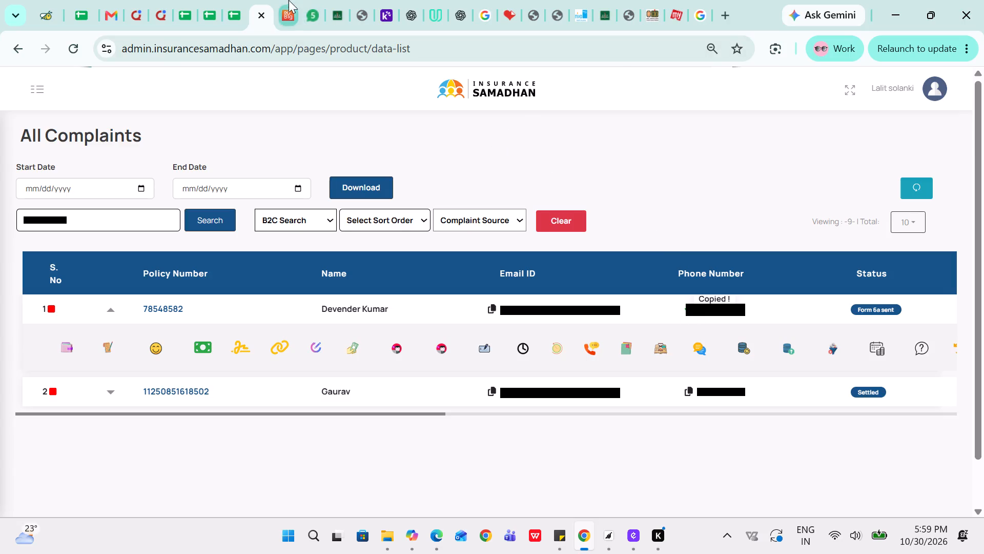
pyautogui.click(289, 0)
pyautogui.doubleClick(436, 165)
pyautogui.hotkey('ctrl', 'v')
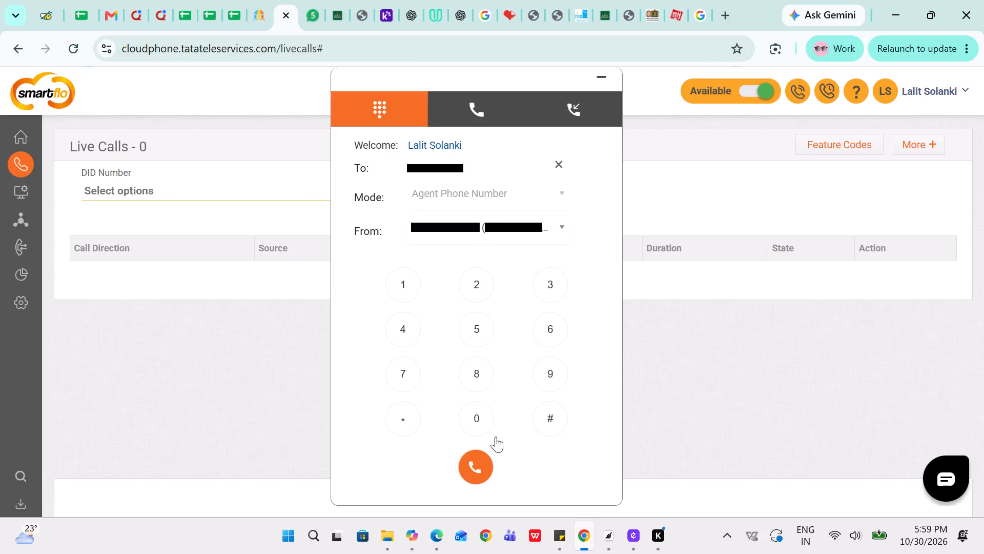
pyautogui.click(478, 470)
pyautogui.click(744, 427)
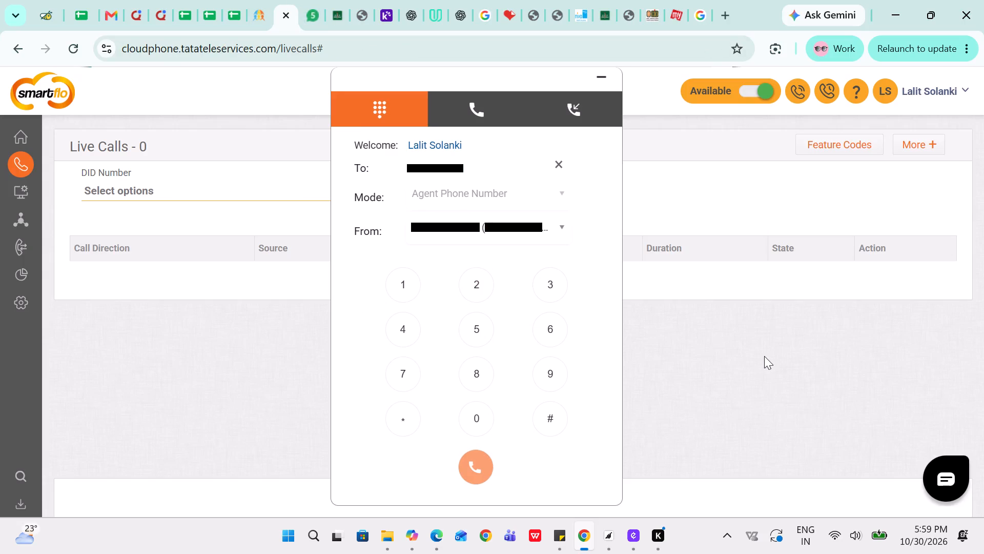
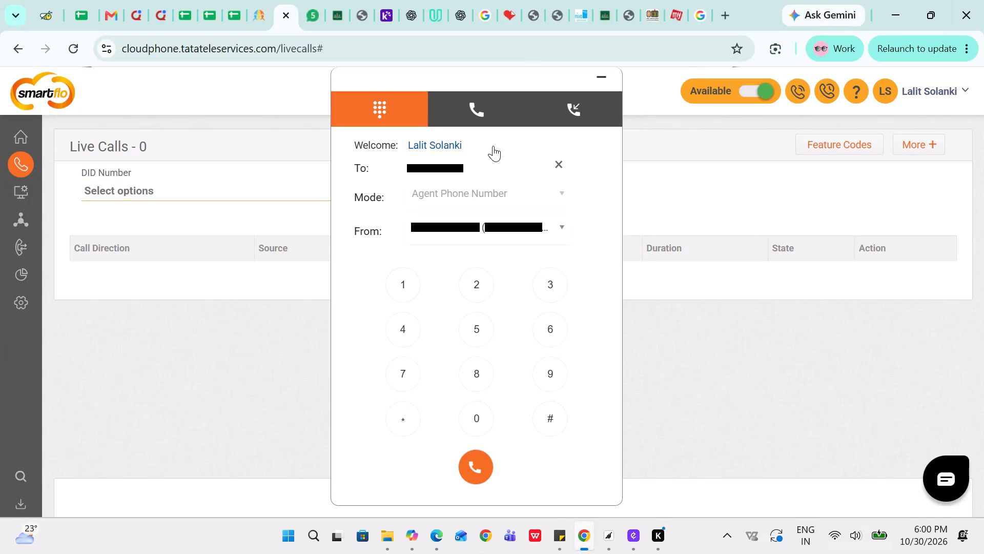
# In the Insurance Samadhan portal, review the communication log of the Form 6a sent complaint and close it.
pyautogui.click(253, 0)
pyautogui.click(657, 308)
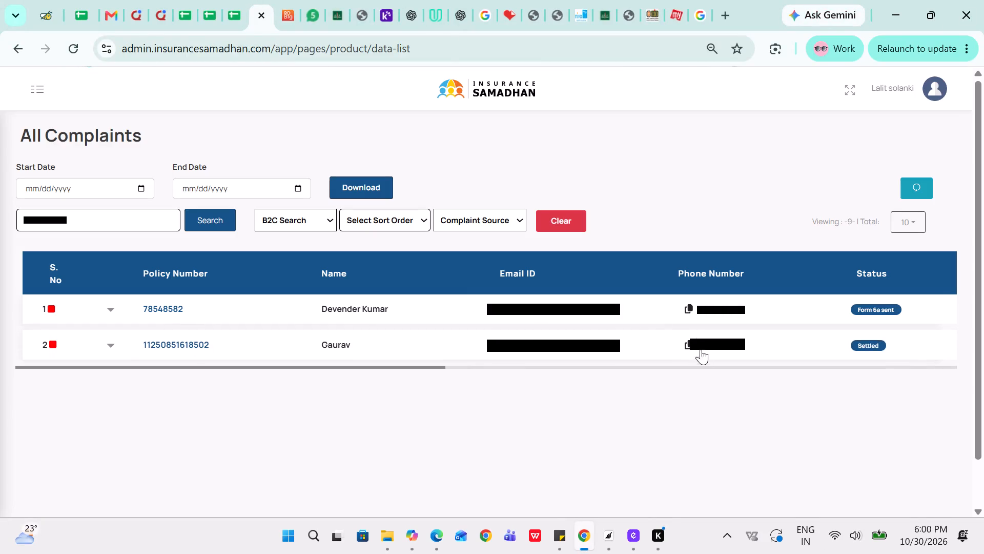
pyautogui.click(643, 309)
pyautogui.click(702, 346)
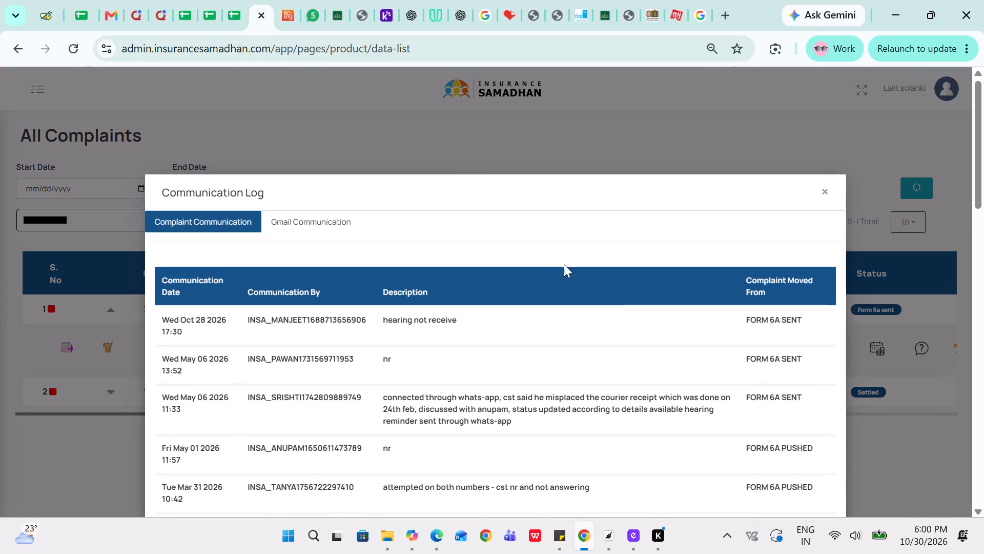
pyautogui.click(443, 138)
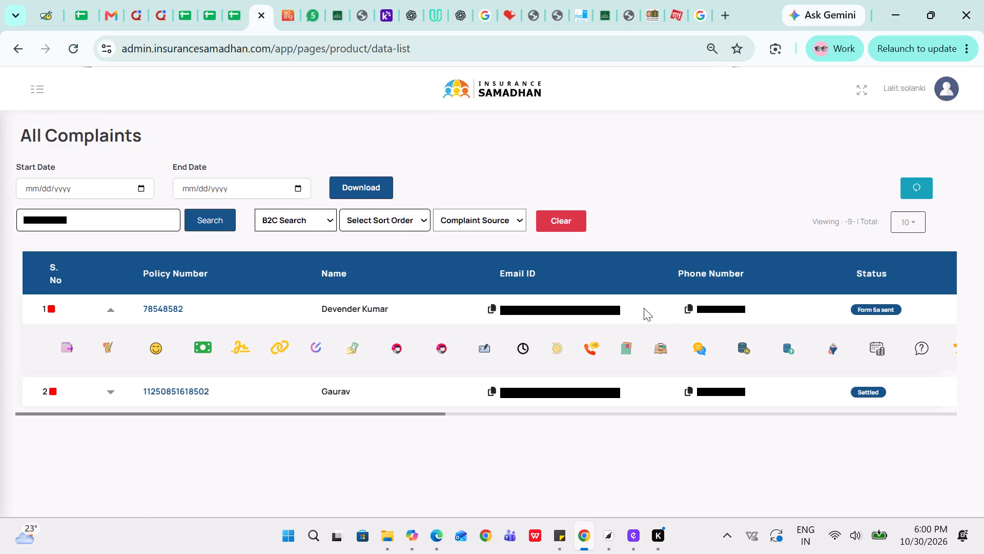
# Copy the customer's phone number from the Form 6a sent complaint and call it from the Smartflo dialer.
pyautogui.click(689, 306)
pyautogui.click(283, 0)
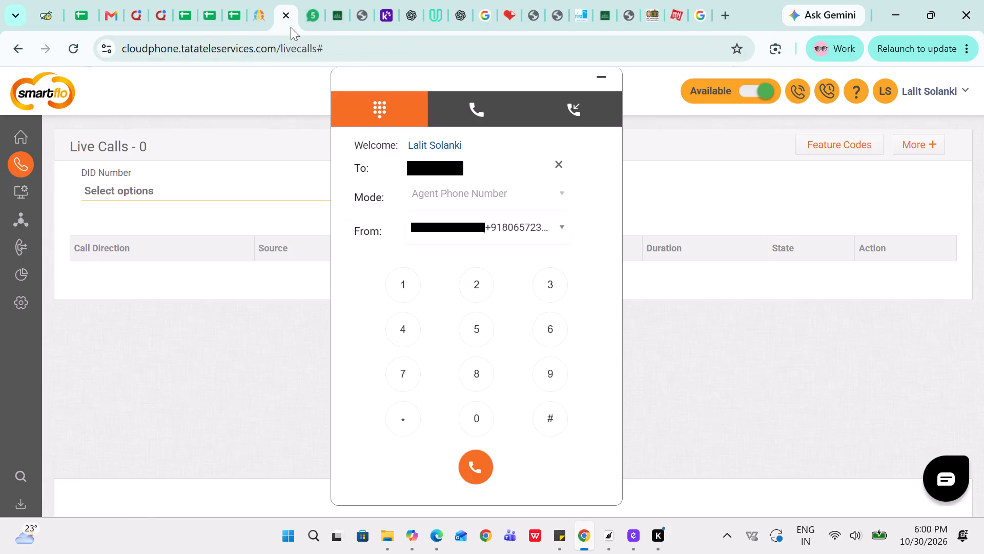
pyautogui.doubleClick(426, 169)
pyautogui.hotkey('ctrl', 'v')
pyautogui.click(481, 468)
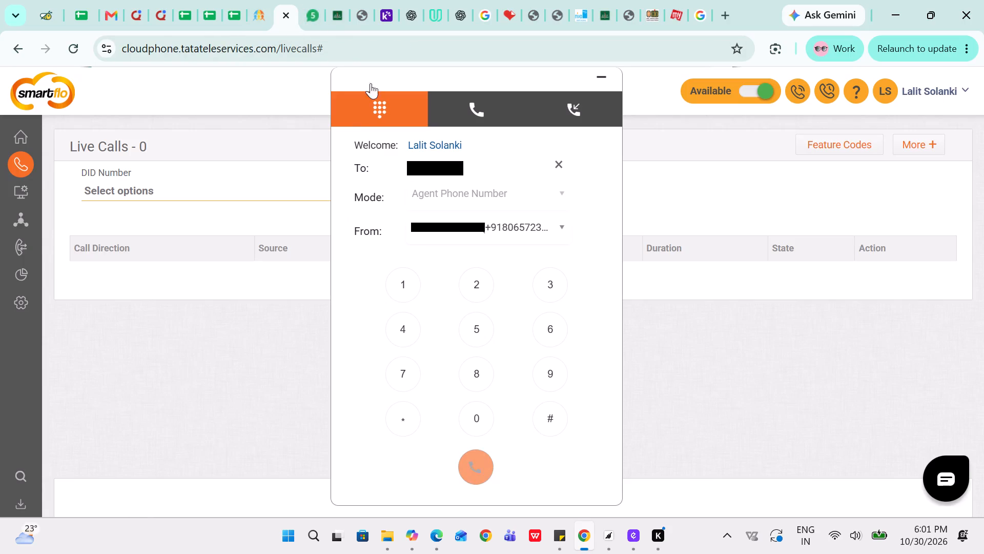
# Back in the portal, reopen the Form 6a sent complaint's communication log, close it, and collapse the complaint's row.
pyautogui.click(257, 0)
pyautogui.click(667, 177)
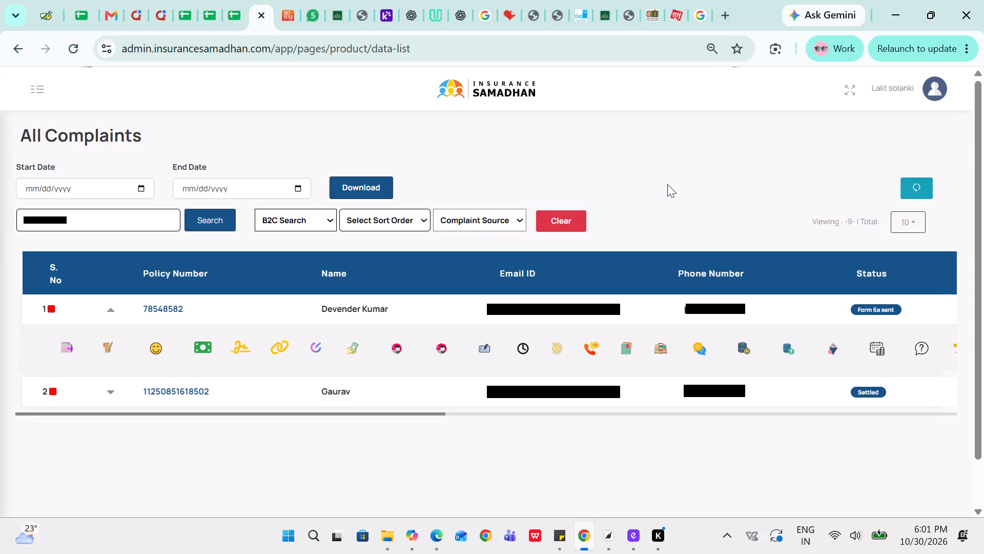
pyautogui.click(667, 309)
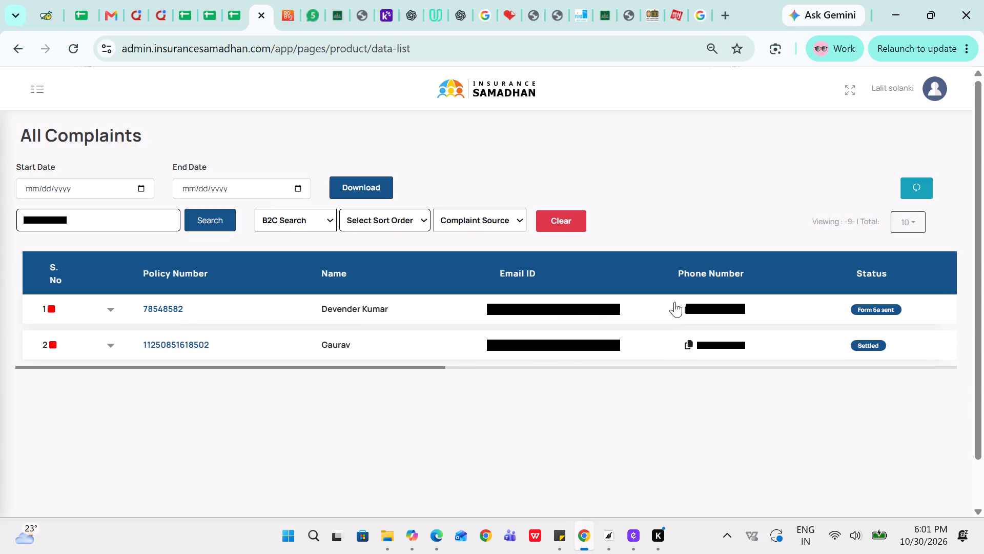
pyautogui.click(672, 303)
pyautogui.click(697, 351)
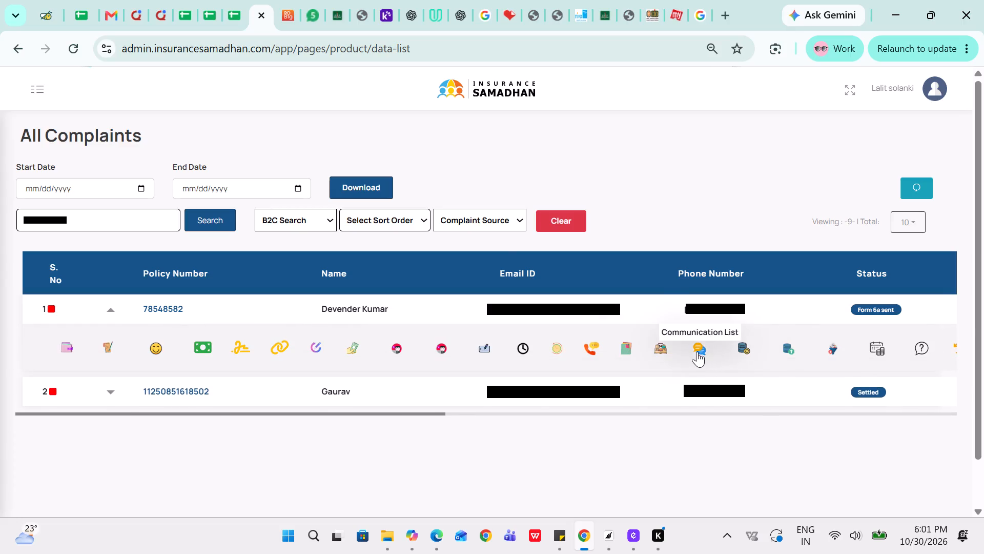
pyautogui.click(288, 127)
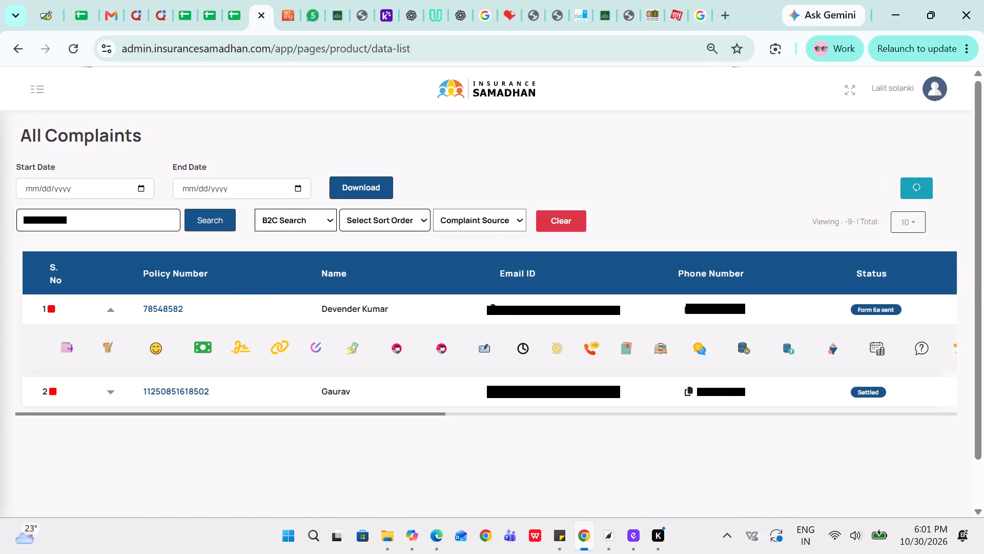
pyautogui.click(118, 309)
pyautogui.click(554, 431)
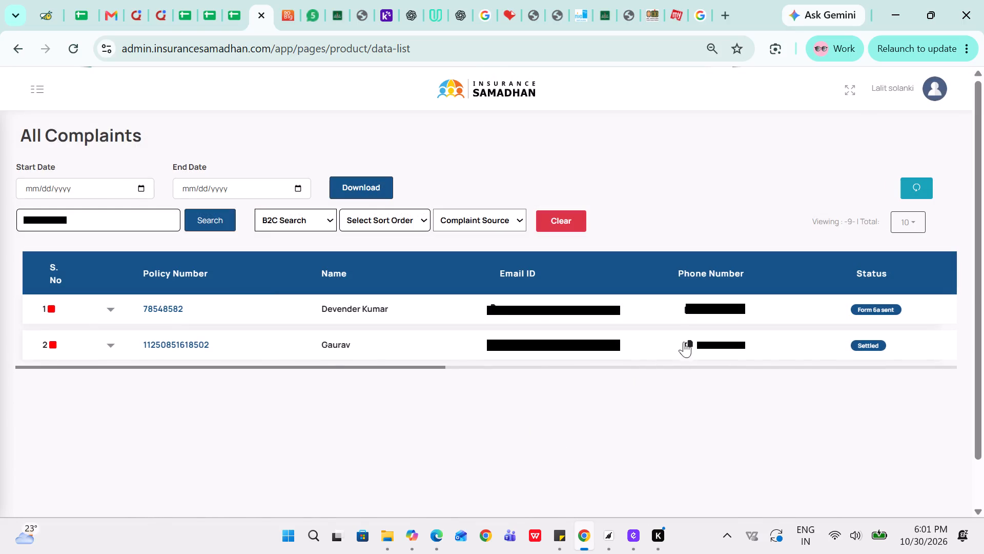
pyautogui.click(670, 305)
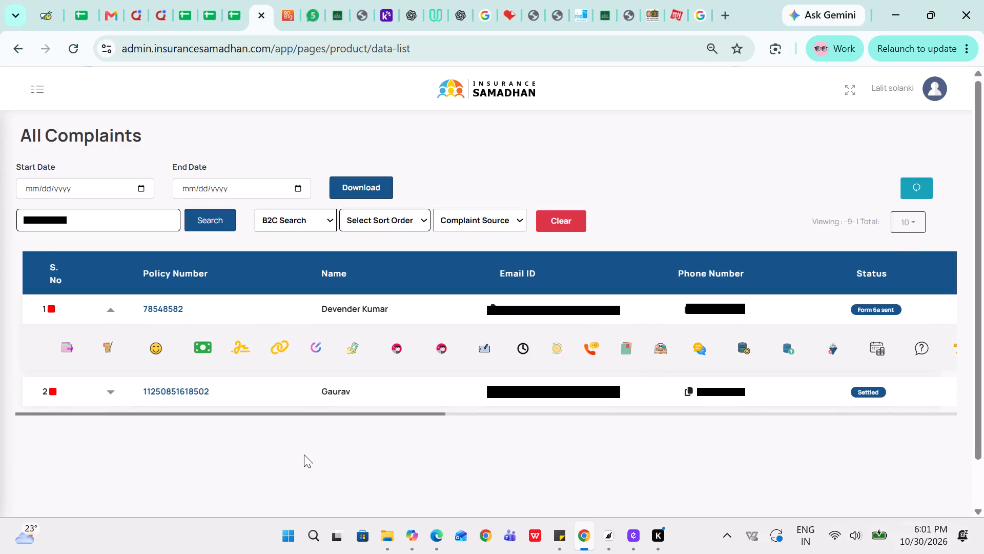
pyautogui.click(670, 302)
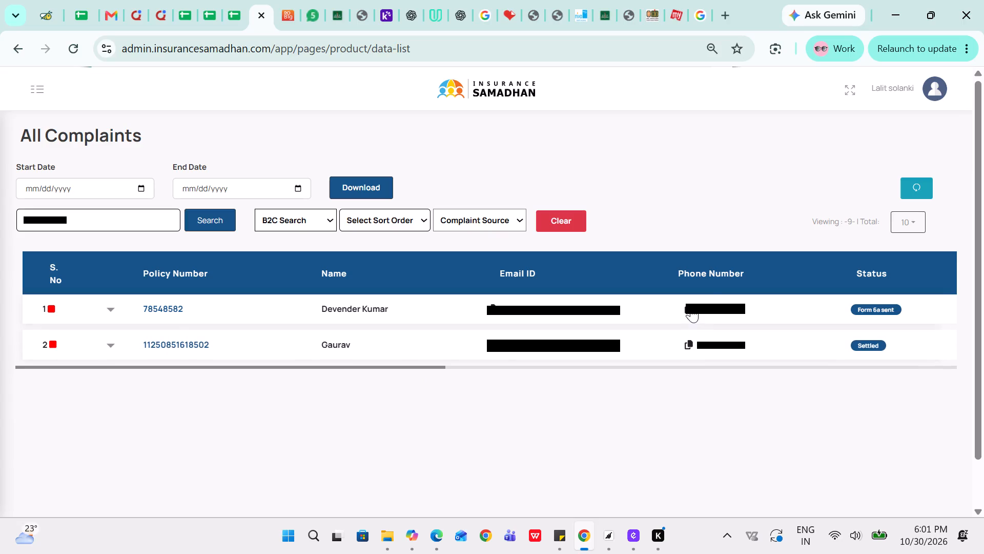
# Copy the Form 6a sent customer's phone number again and redial it from the Smartflo dialer.
pyautogui.click(691, 306)
pyautogui.click(291, 0)
pyautogui.doubleClick(418, 163)
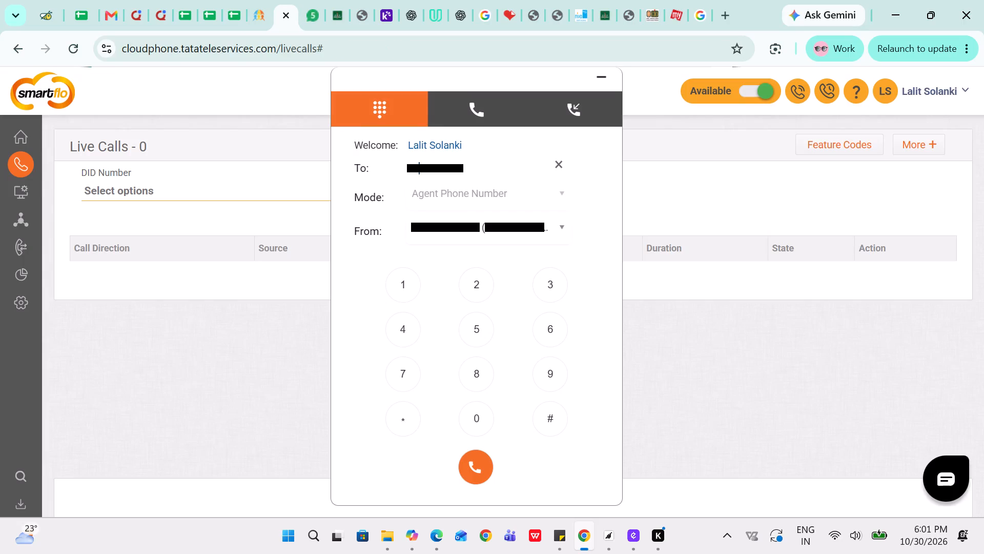
pyautogui.hotkey('ctrl', 'v')
pyautogui.click(473, 466)
pyautogui.click(740, 453)
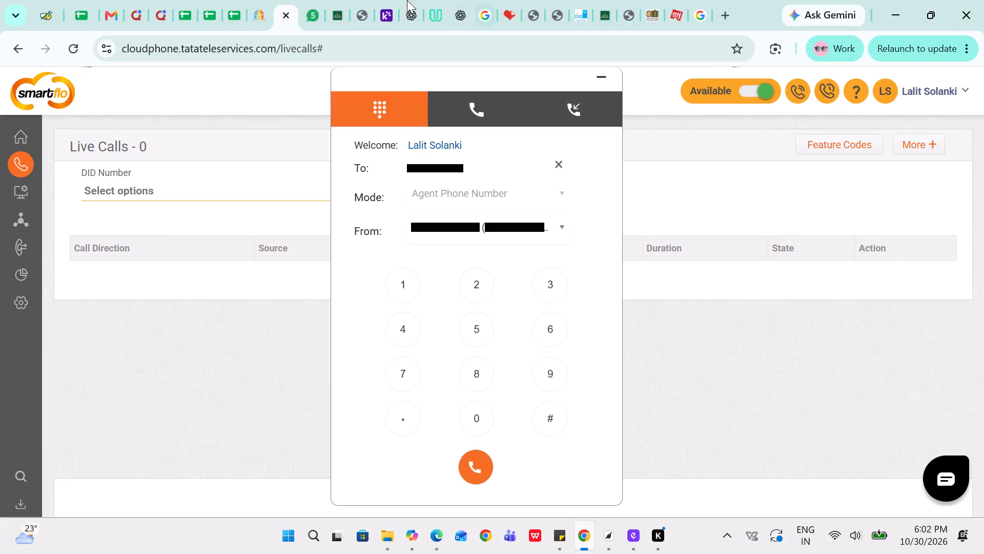
# Record the call outcome NR in column H of row 25 on the Oct 30 miss call sheet.
pyautogui.click(255, 0)
pyautogui.click(236, 0)
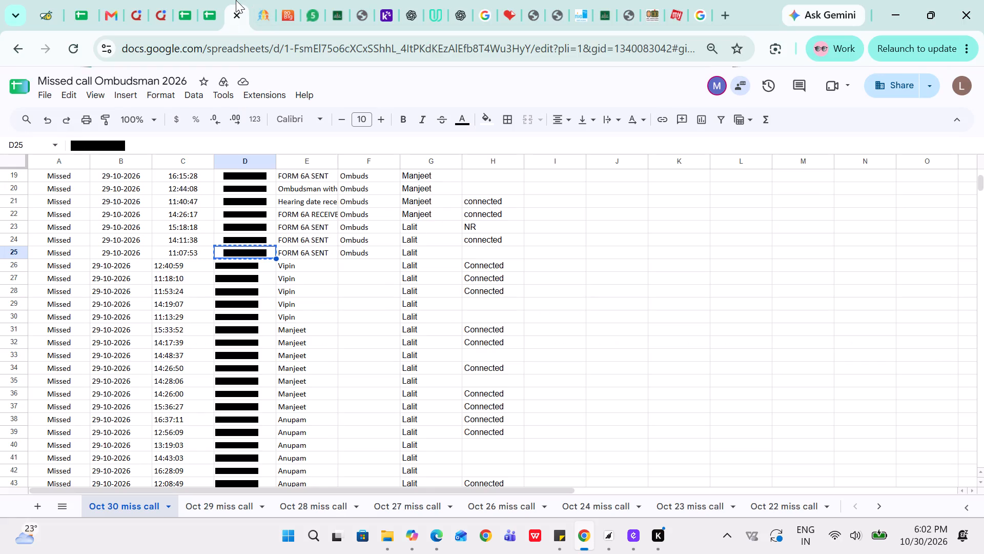
pyautogui.press('Right')
pyautogui.press('Right')
pyautogui.press('Right')
pyautogui.press('Right')
pyautogui.write('NR')
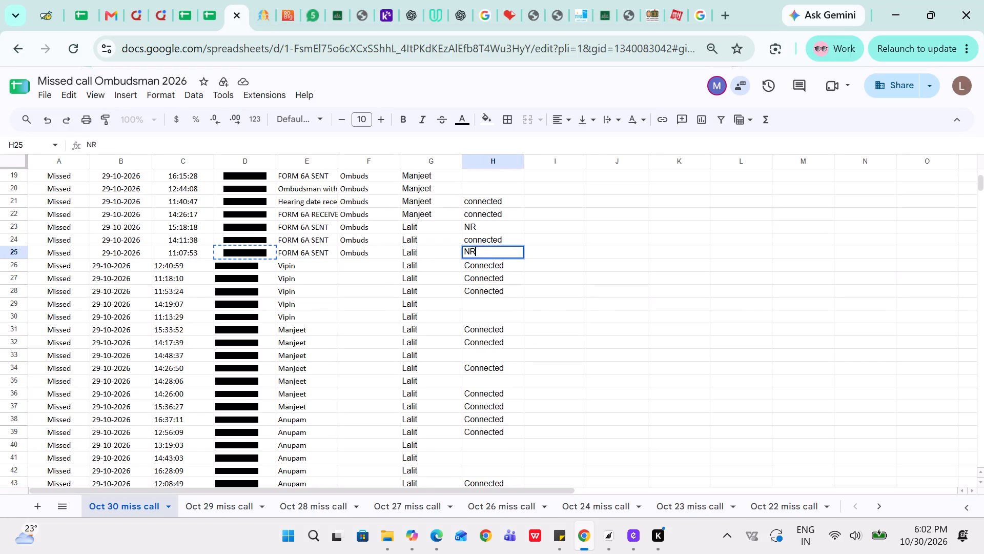
pyautogui.press('Up')
# Copy the missed caller's phone number from row 29 of the Oct 30 miss call sheet.
pyautogui.press('Down')
pyautogui.press('Down')
pyautogui.press('Down')
pyautogui.press('Down')
pyautogui.press('Down')
pyautogui.press('Left')
pyautogui.press('Left')
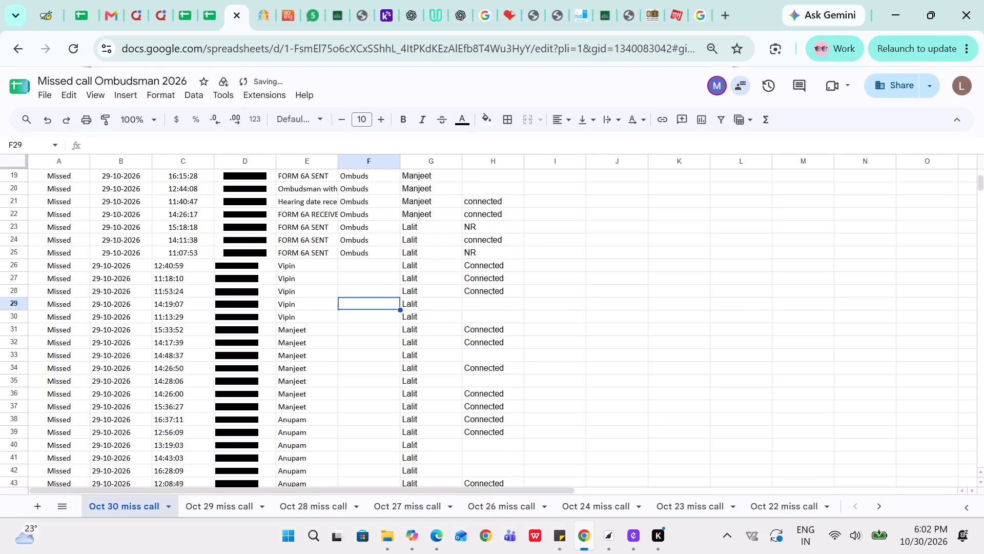
pyautogui.press('Left')
pyautogui.press('Left')
pyautogui.hotkey('ctrl', 'c')
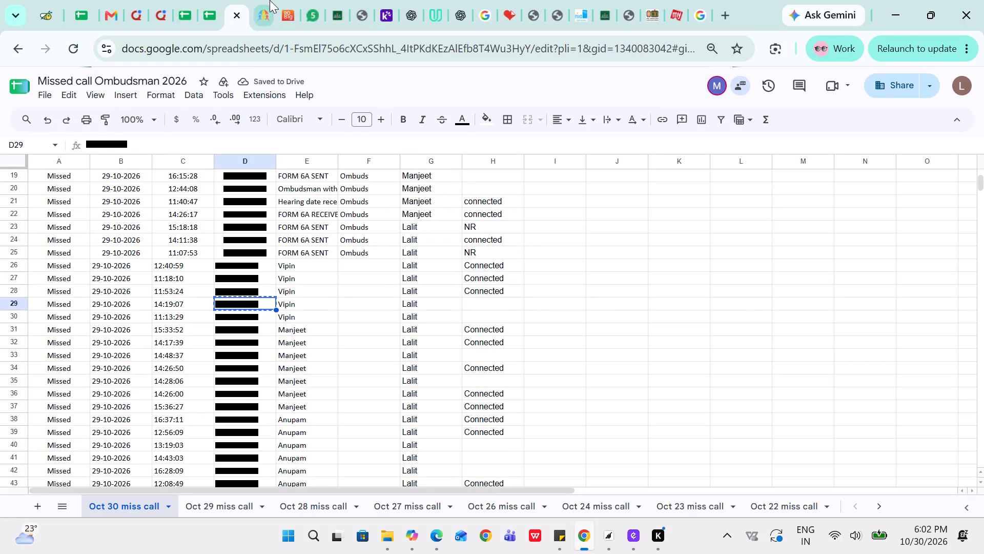
# In the portal, add and save the comment NR in the Form 6a sent complaint's communication log, then close the log.
pyautogui.click(270, 0)
pyautogui.click(654, 302)
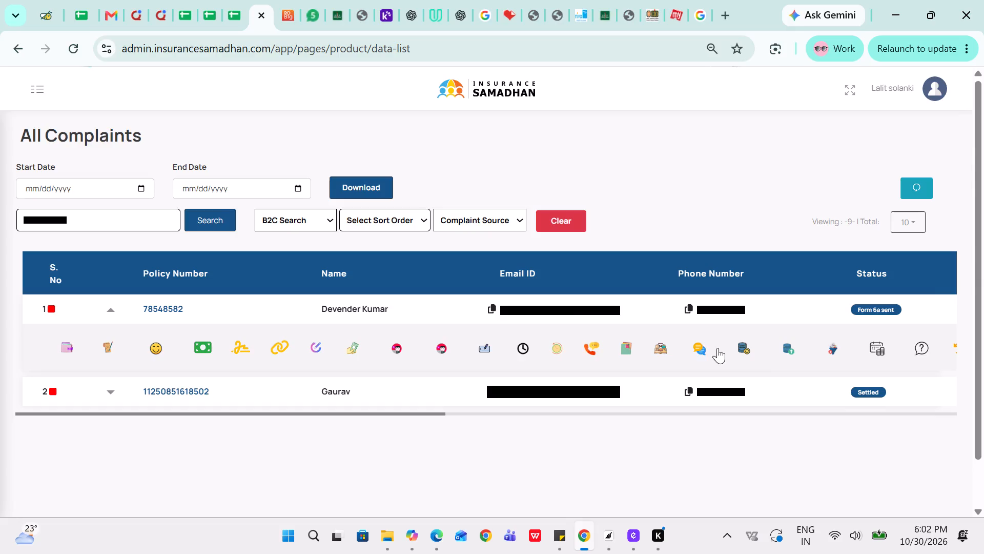
pyautogui.click(702, 346)
pyautogui.scroll(-10, 604, 412)
pyautogui.scroll(1, 558, 467)
pyautogui.scroll(-1, 557, 473)
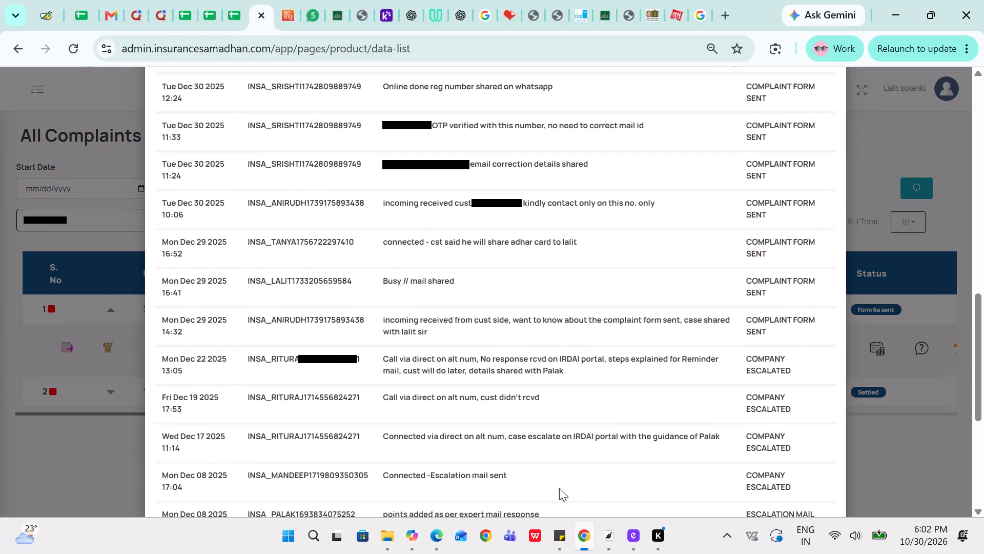
pyautogui.scroll(-7, 550, 486)
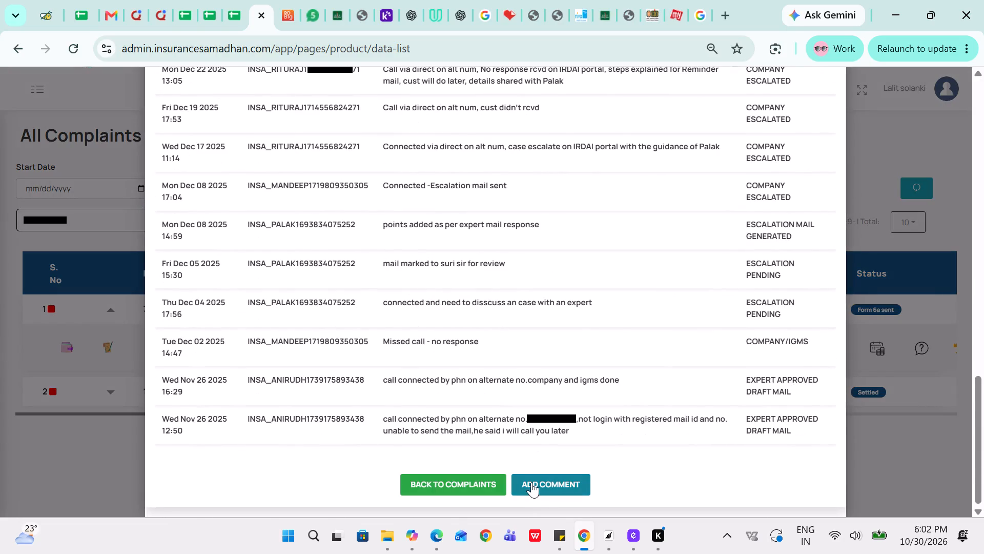
pyautogui.click(566, 490)
pyautogui.click(540, 376)
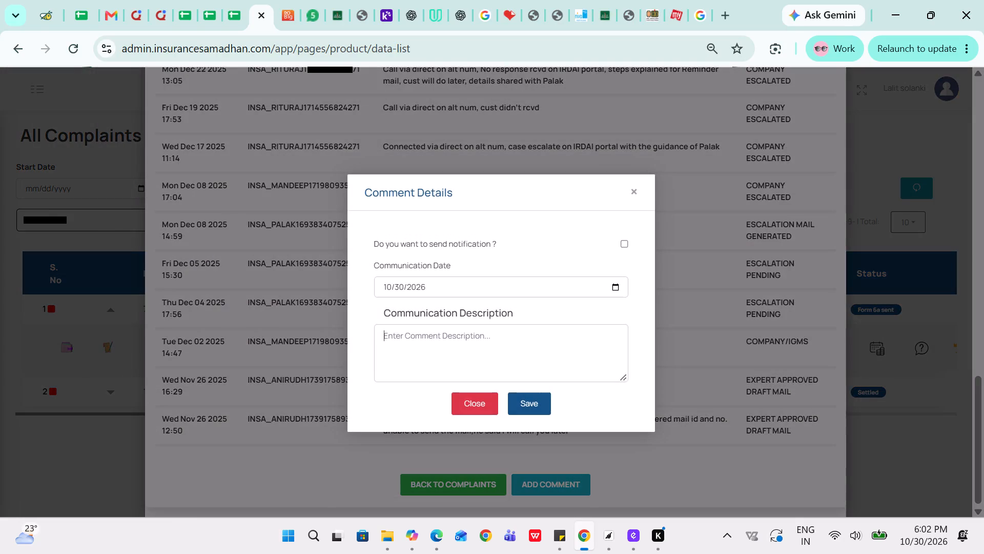
pyautogui.write('NR')
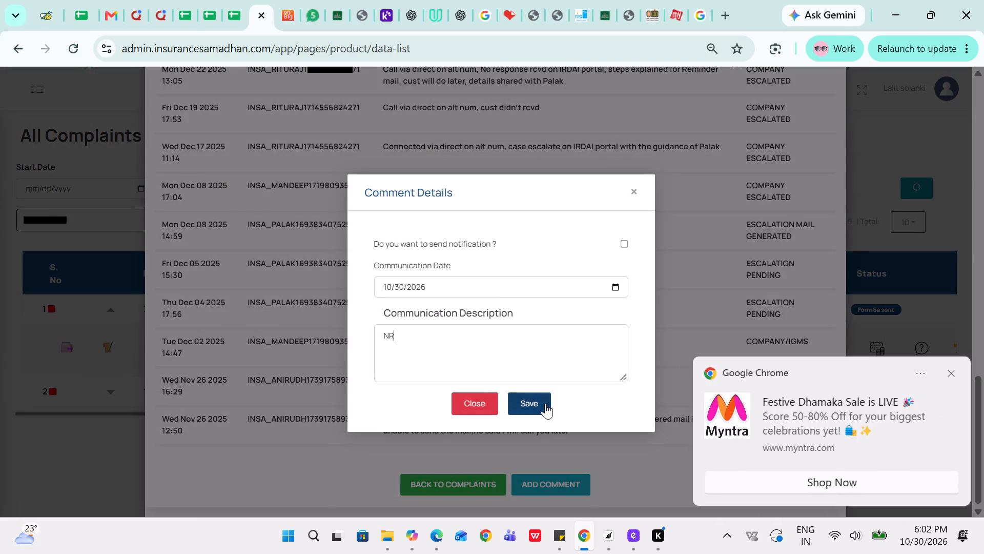
pyautogui.click(545, 403)
pyautogui.click(57, 331)
pyautogui.click(39, 297)
# Search the All Complaints list for the phone number copied from row 29 and dismiss the Myntra notification.
pyautogui.moveTo(97, 217); pyautogui.dragTo(0, 224)
pyautogui.hotkey('ctrl', 'v')
pyautogui.click(178, 217)
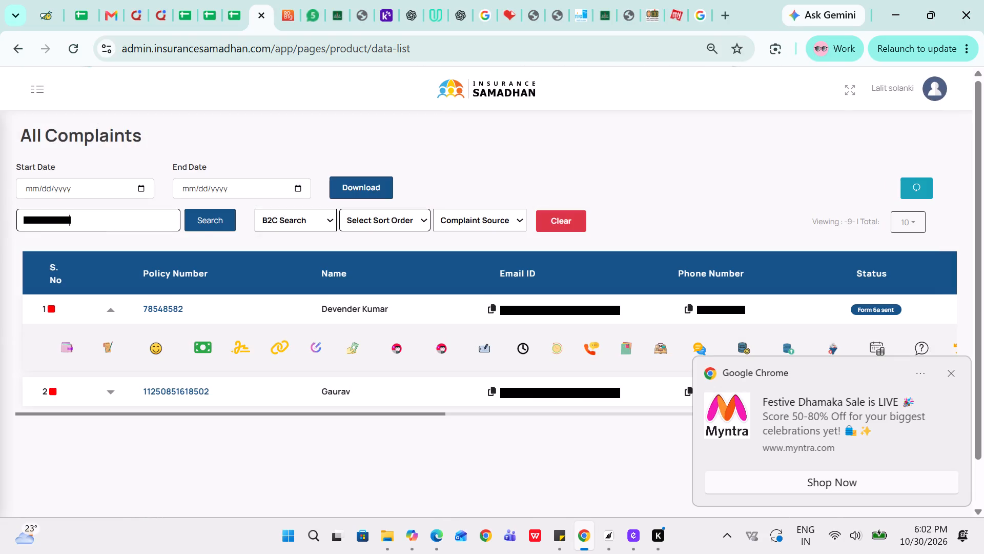
pyautogui.click(203, 225)
pyautogui.click(953, 371)
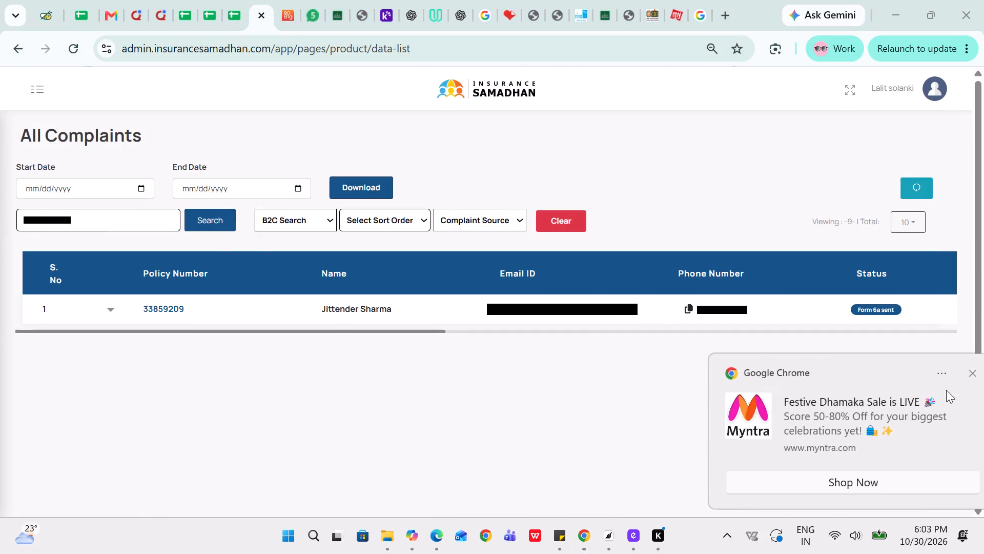
pyautogui.click(573, 373)
# Review the communication log of the complaint found for the row 29 caller and close it.
pyautogui.click(671, 308)
pyautogui.click(701, 348)
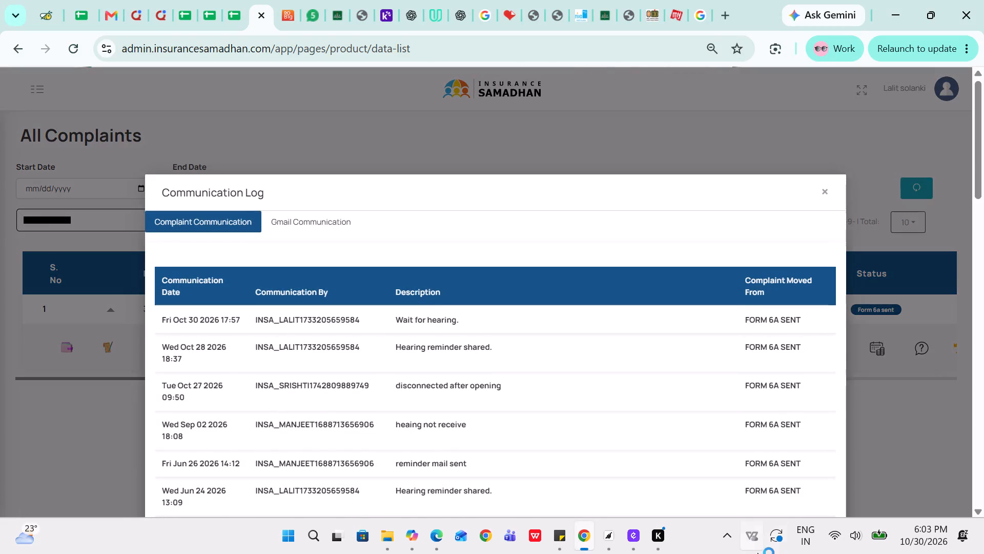
pyautogui.click(382, 137)
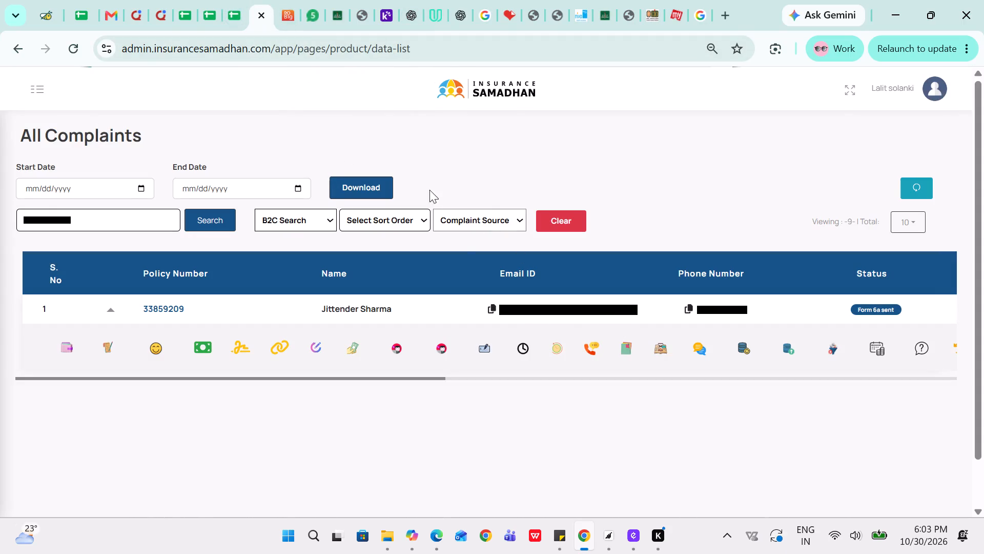
# Record the call outcome Connected in column H of row 29 on the Oct 30 miss call sheet.
pyautogui.click(235, 0)
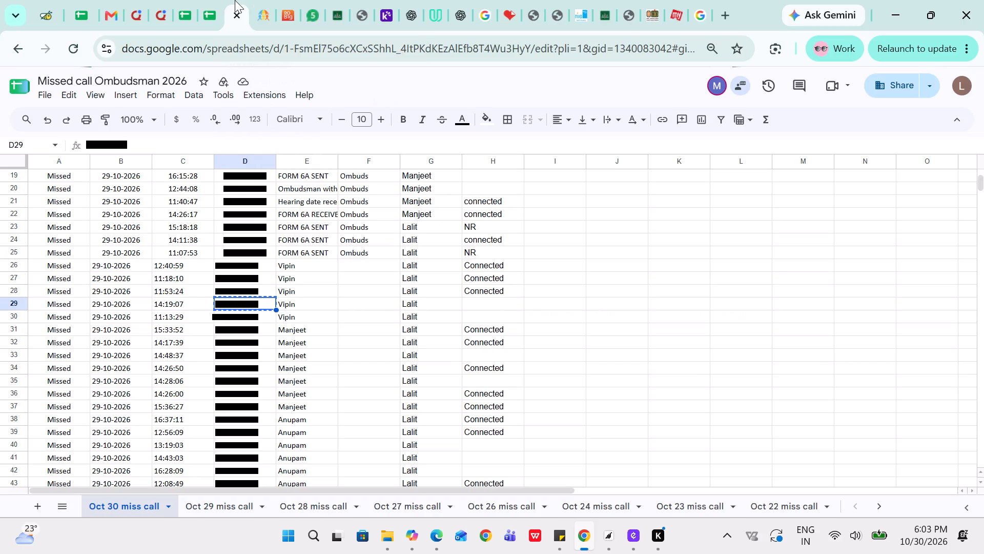
pyautogui.press('Right')
pyautogui.press('Right')
pyautogui.press('Right')
pyautogui.press('Right')
pyautogui.write('Connected')
pyautogui.press('Return')
# Copy the missed caller's phone number from row 30 of the Oct 30 miss call sheet.
pyautogui.press('Left')
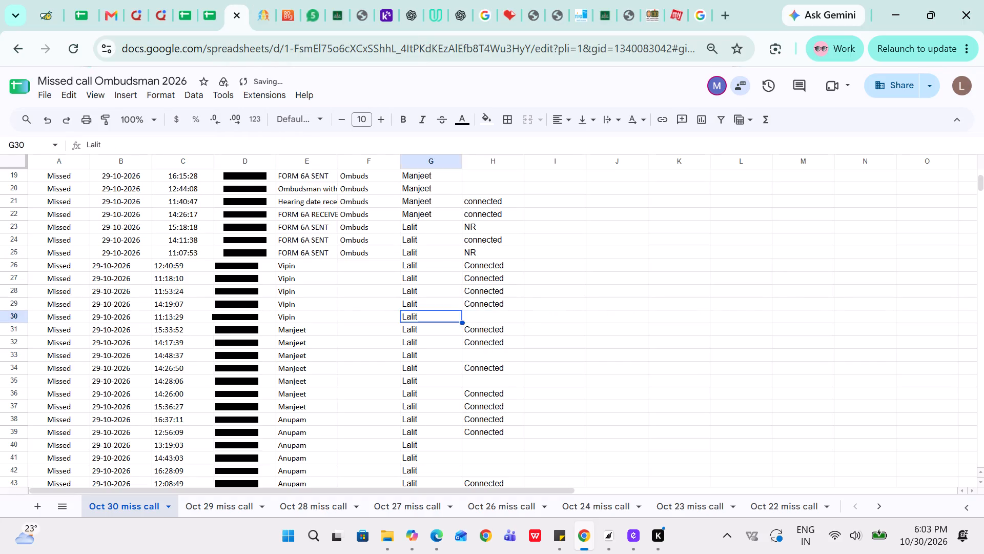
pyautogui.press('Left')
pyautogui.press('Left')
pyautogui.press('Left')
pyautogui.hotkey('ctrl', 'c')
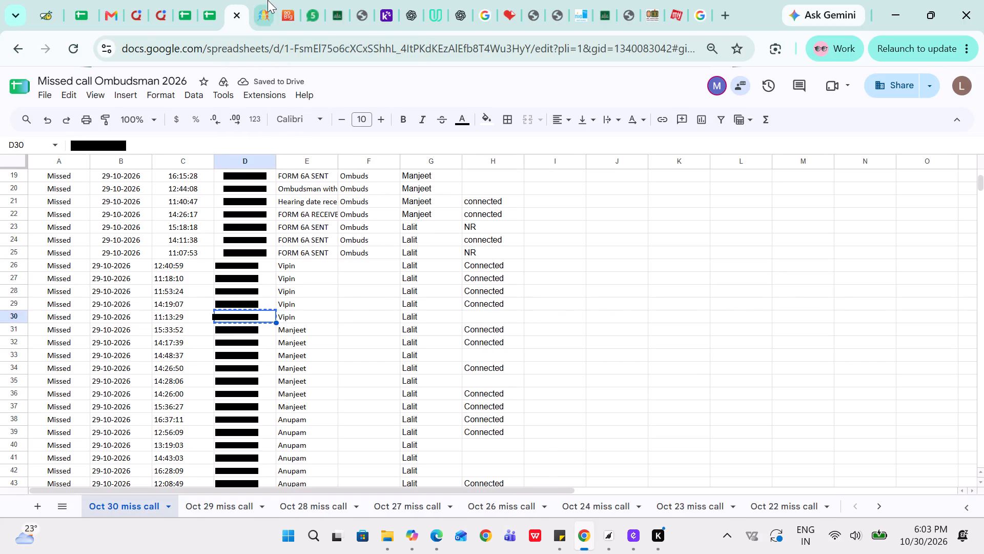
# In the Insurance Samadhan portal, search the All Complaints list for the phone number copied from row 30.
pyautogui.click(263, 0)
pyautogui.moveTo(91, 213); pyautogui.dragTo(0, 228)
pyautogui.hotkey('ctrl', 'v')
pyautogui.click(154, 215)
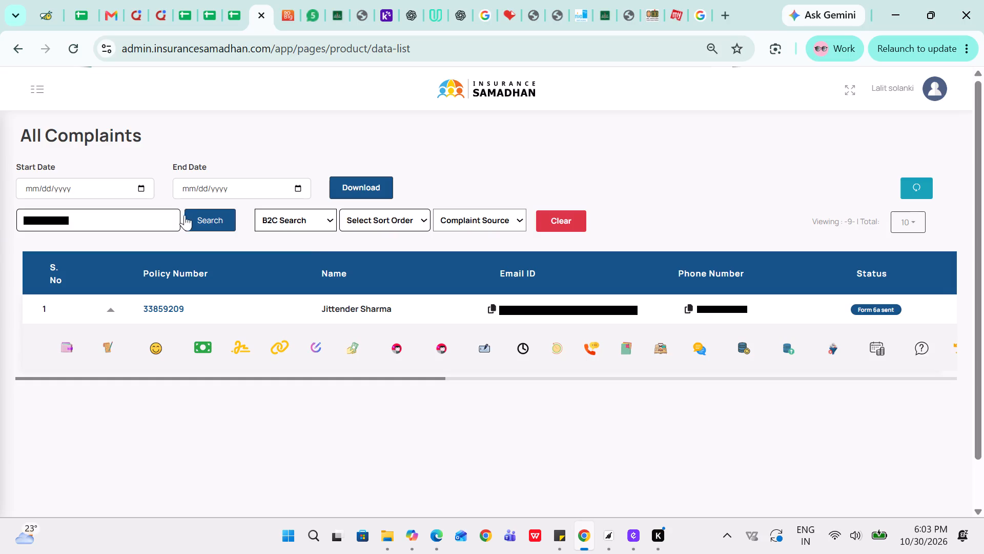
pyautogui.click(186, 215)
# Review the communication log of the Ombudsman requirement pushed complaint and close it.
pyautogui.click(669, 313)
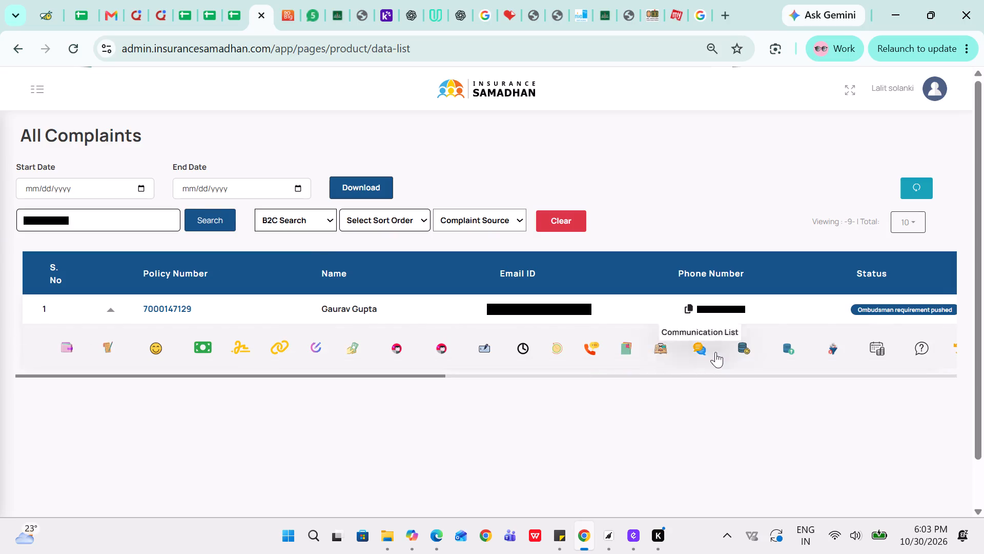
pyautogui.click(700, 347)
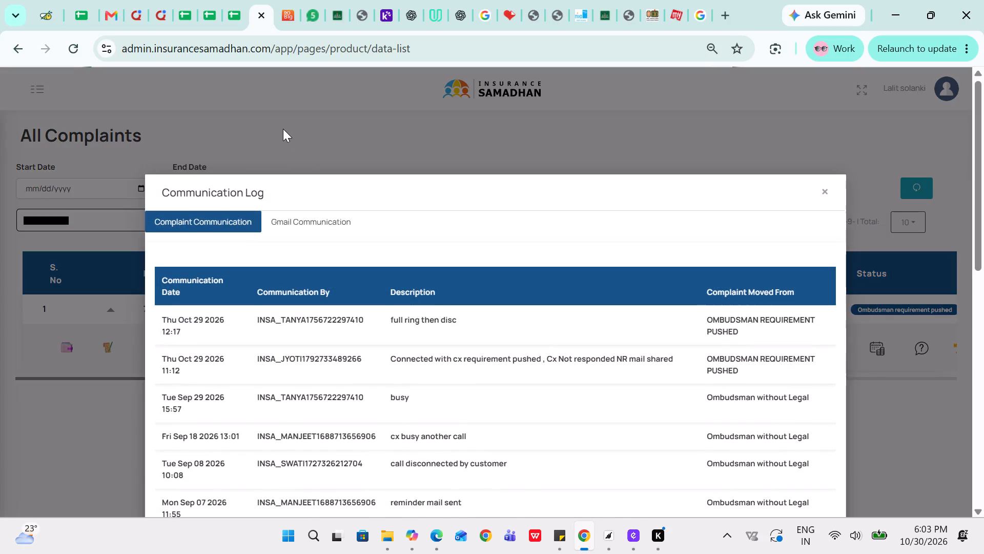
pyautogui.click(283, 129)
# Copy the customer's phone number from the Ombudsman requirement pushed complaint and call it from the Smartflo dialer.
pyautogui.click(690, 307)
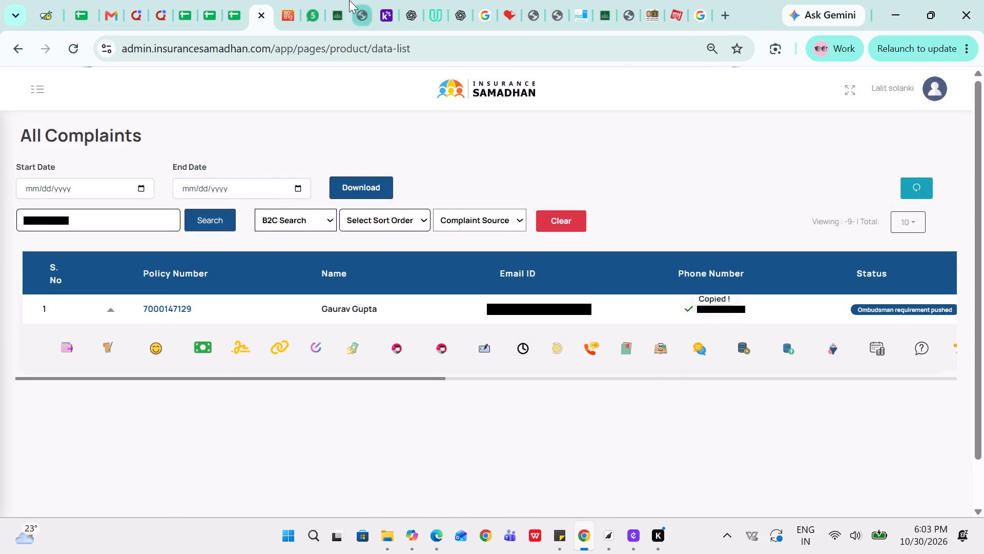
pyautogui.click(278, 0)
pyautogui.doubleClick(452, 162)
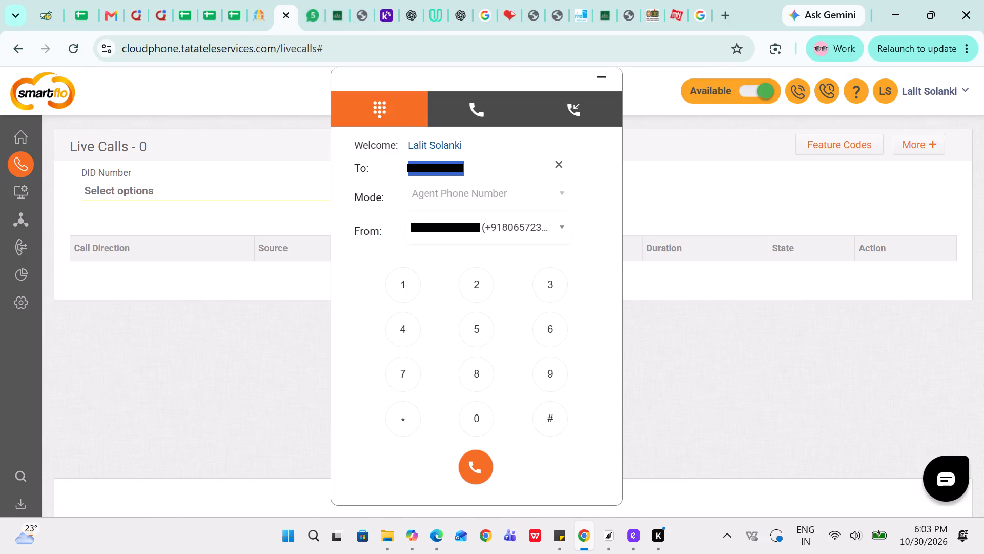
pyautogui.hotkey('ctrl', 'v')
pyautogui.click(480, 460)
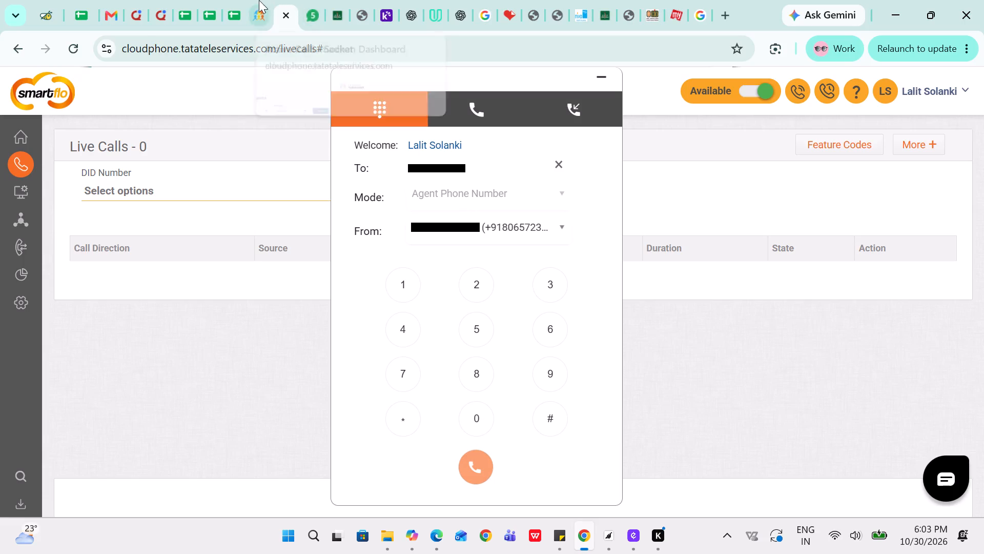
# Return to the portal and reopen the communication log of the Ombudsman requirement pushed complaint.
pyautogui.click(258, 0)
pyautogui.click(698, 348)
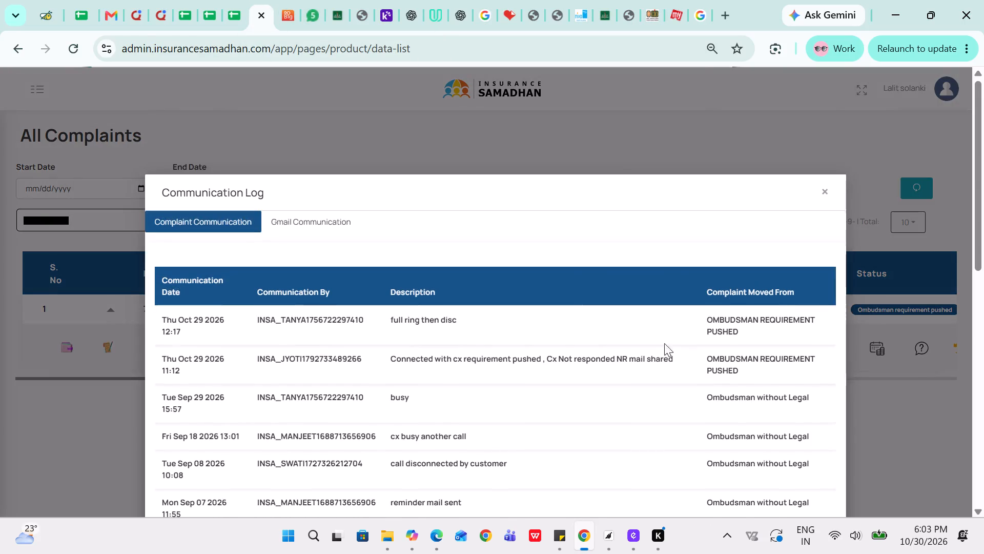
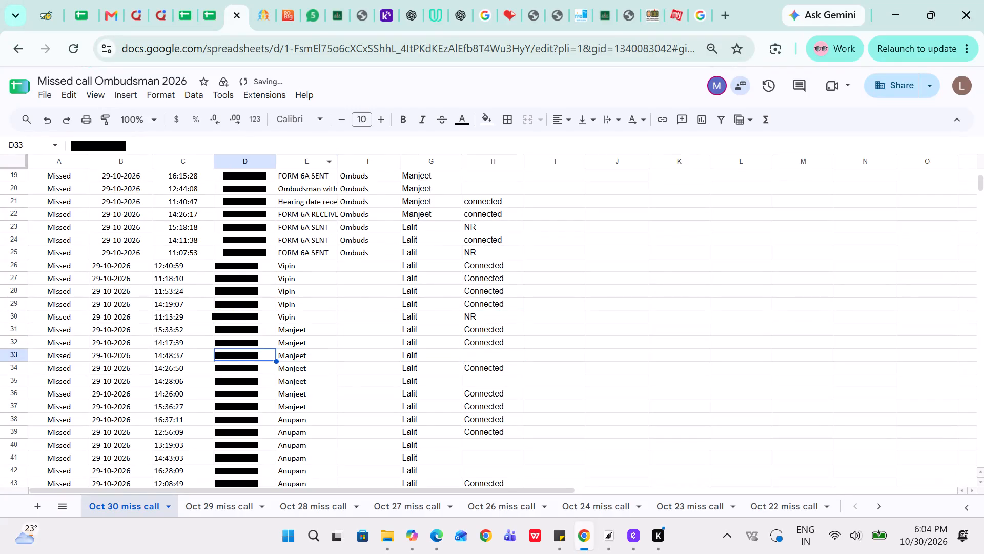
# Copy the phone number from row 33 of the Oct 30 miss call sheet and search the portal's All Complaints list for it.
pyautogui.hotkey('ctrl', 'c')
pyautogui.scroll(14, 446, 323)
pyautogui.scroll(-4, 461, 324)
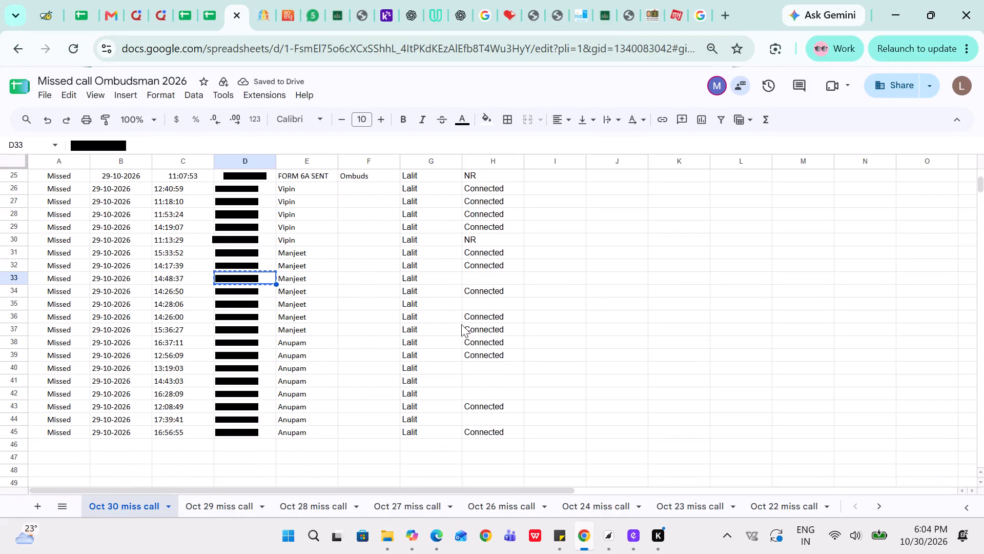
pyautogui.click(266, 0)
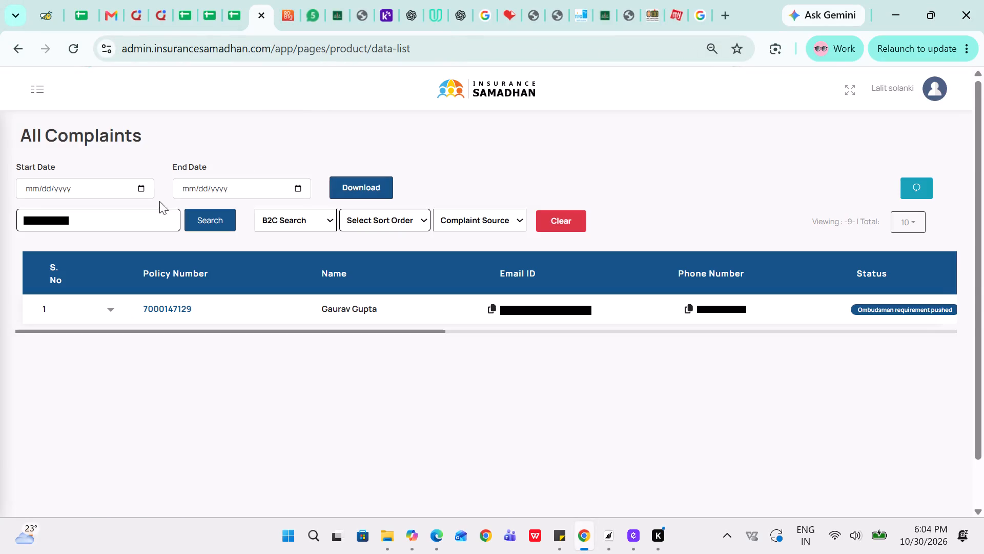
pyautogui.moveTo(121, 227); pyautogui.dragTo(0, 237)
pyautogui.hotkey('ctrl', 'v')
pyautogui.click(207, 222)
pyautogui.click(648, 311)
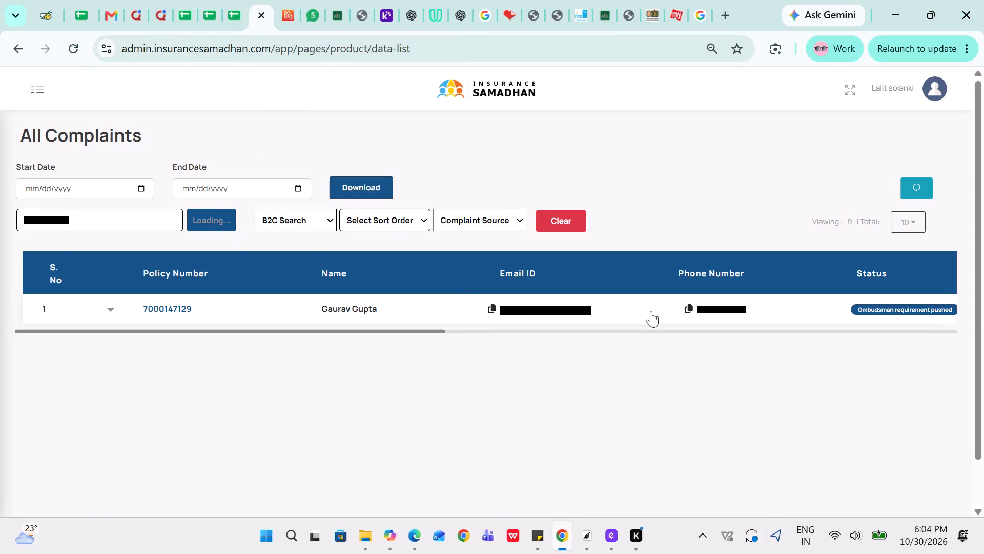
# Restore the previous phone number in the All Complaints search and rerun the search.
pyautogui.click(92, 223)
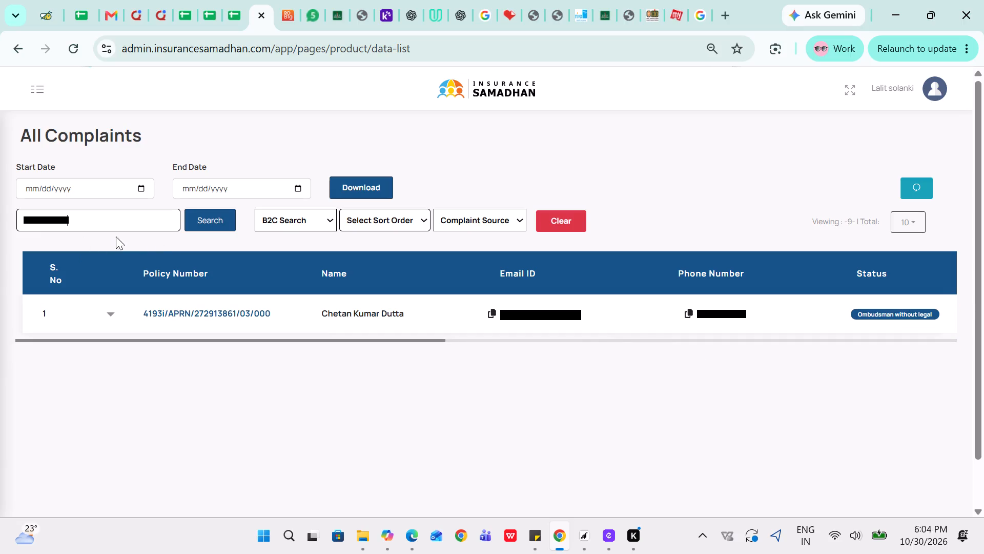
pyautogui.hotkey('ctrl', 'z')
pyautogui.click(201, 204)
pyautogui.click(201, 222)
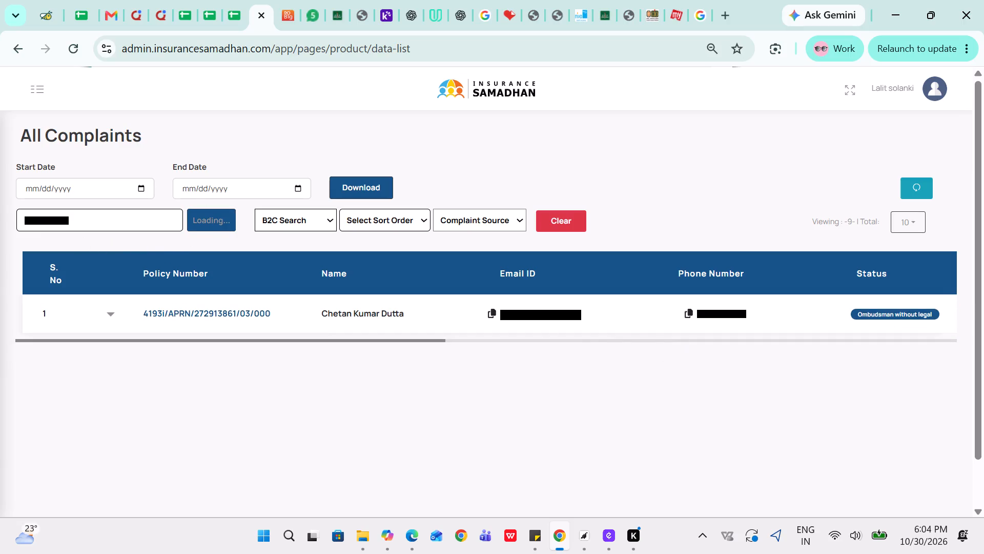
# Add the comment "NR" to the communication log of the Ombudsman requirement pushed complaint, save it, and close the log.
pyautogui.click(655, 316)
pyautogui.click(701, 347)
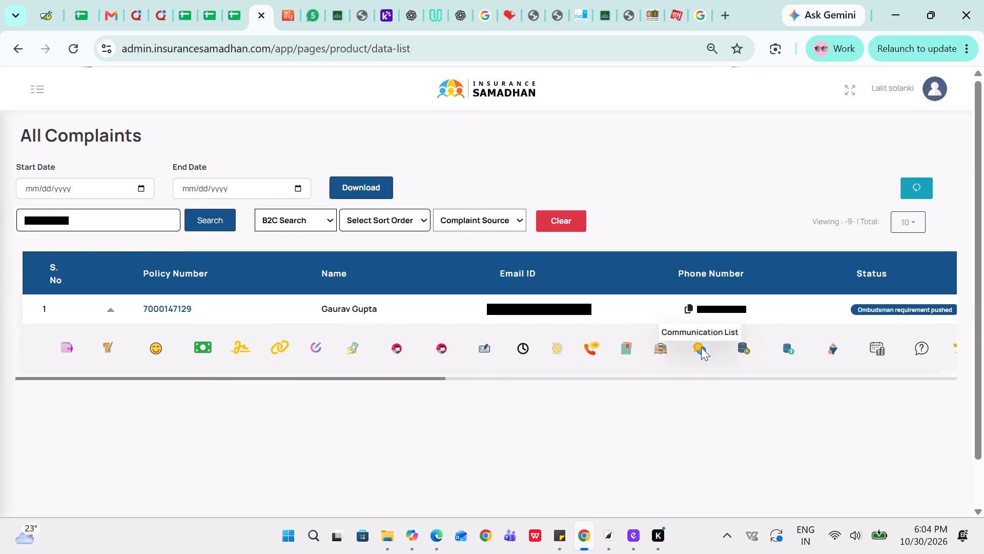
pyautogui.scroll(-5, 441, 439)
pyautogui.scroll(-4, 521, 476)
pyautogui.click(552, 485)
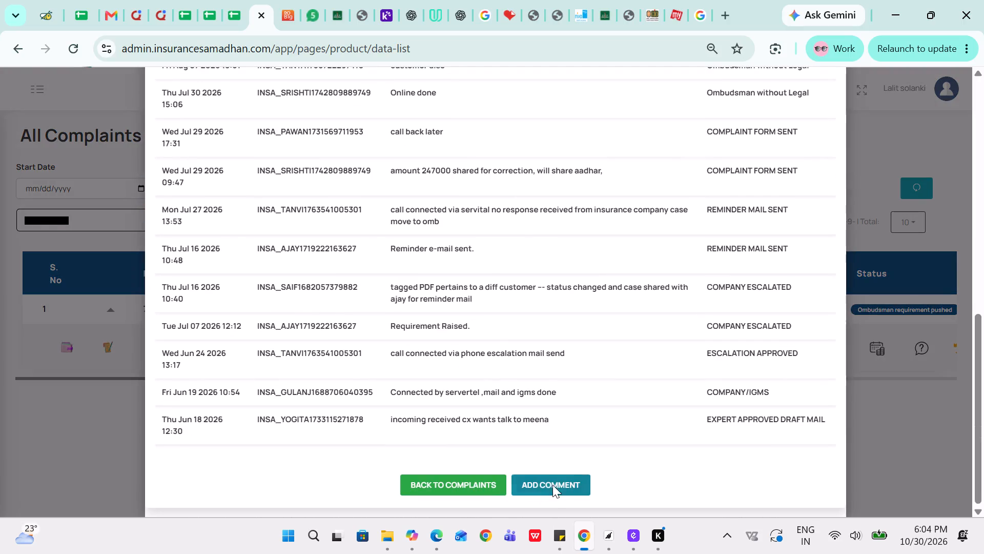
pyautogui.click(587, 370)
pyautogui.write('NR')
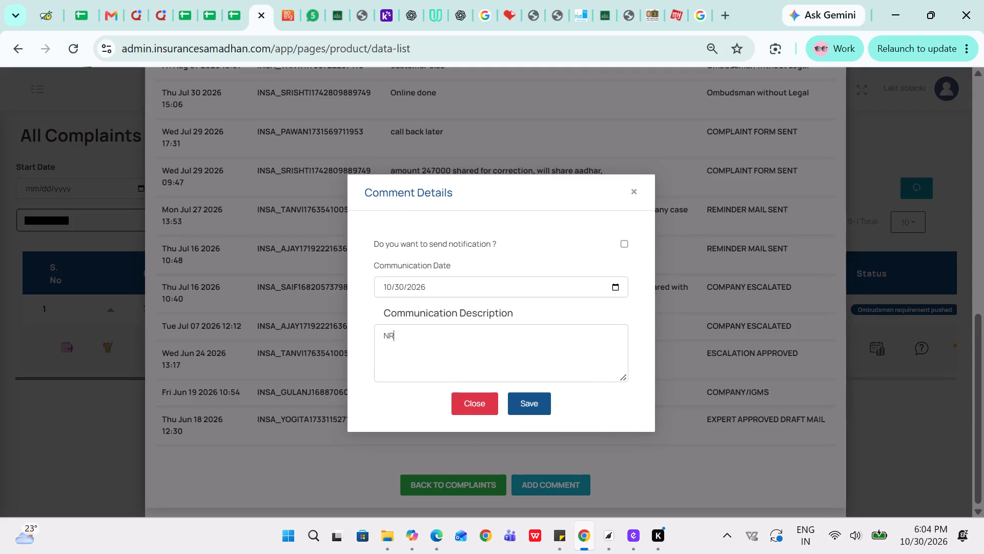
pyautogui.click(519, 407)
pyautogui.click(29, 338)
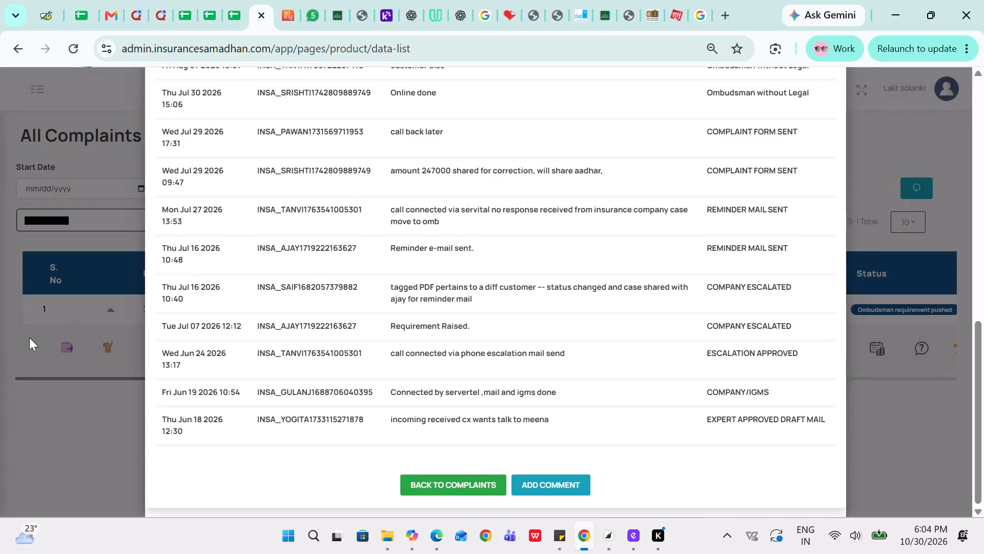
# Search the All Complaints list again for the phone number copied from row 33.
pyautogui.moveTo(108, 216); pyautogui.dragTo(0, 235)
pyautogui.hotkey('ctrl', 'v')
pyautogui.click(224, 232)
pyautogui.click(224, 225)
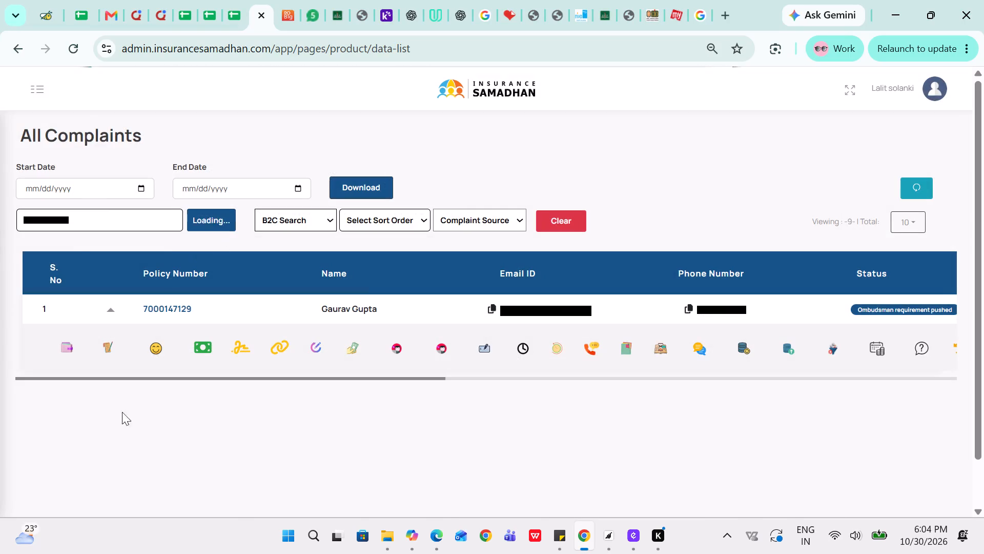
# Review the communication log of the Ombudsman without legal complaint and close it.
pyautogui.click(476, 432)
pyautogui.click(628, 315)
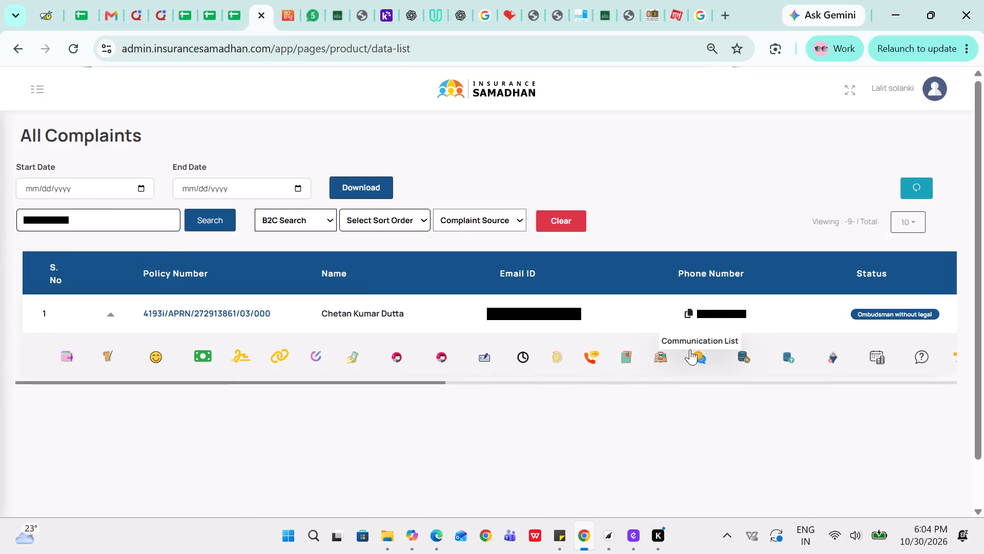
pyautogui.click(701, 355)
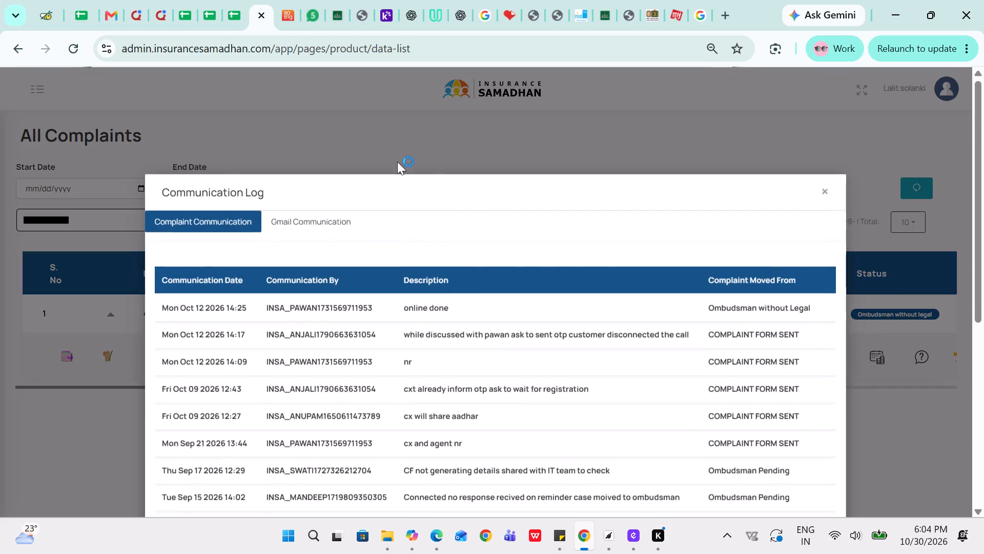
pyautogui.click(397, 149)
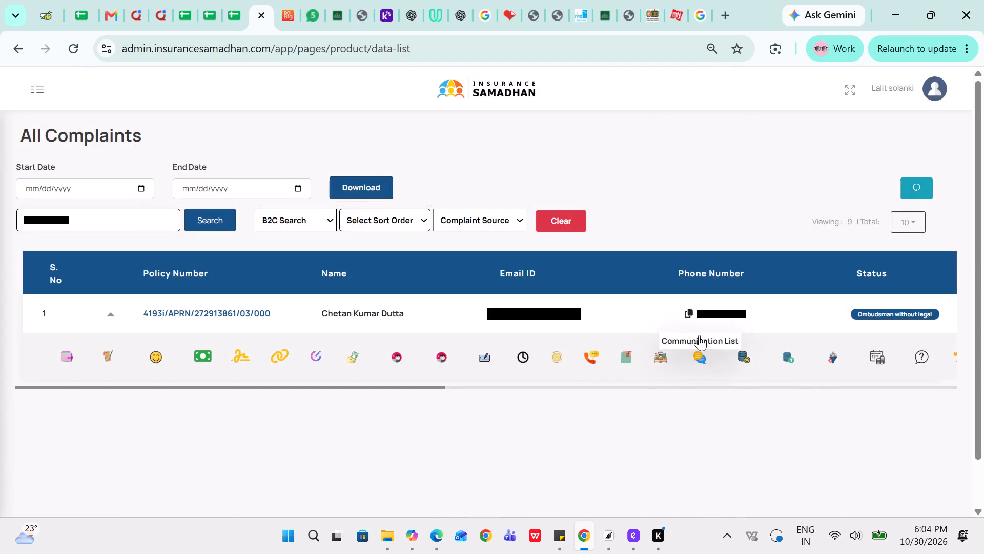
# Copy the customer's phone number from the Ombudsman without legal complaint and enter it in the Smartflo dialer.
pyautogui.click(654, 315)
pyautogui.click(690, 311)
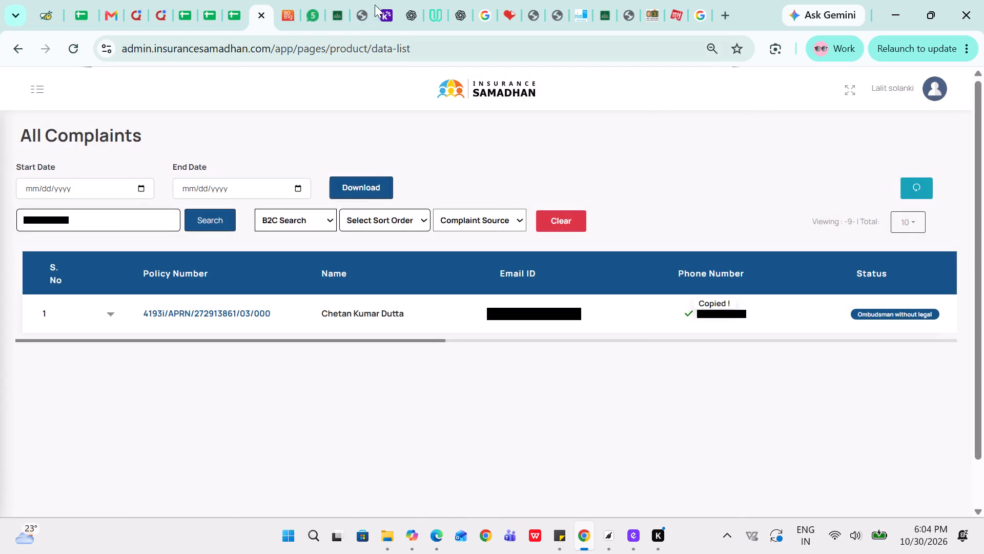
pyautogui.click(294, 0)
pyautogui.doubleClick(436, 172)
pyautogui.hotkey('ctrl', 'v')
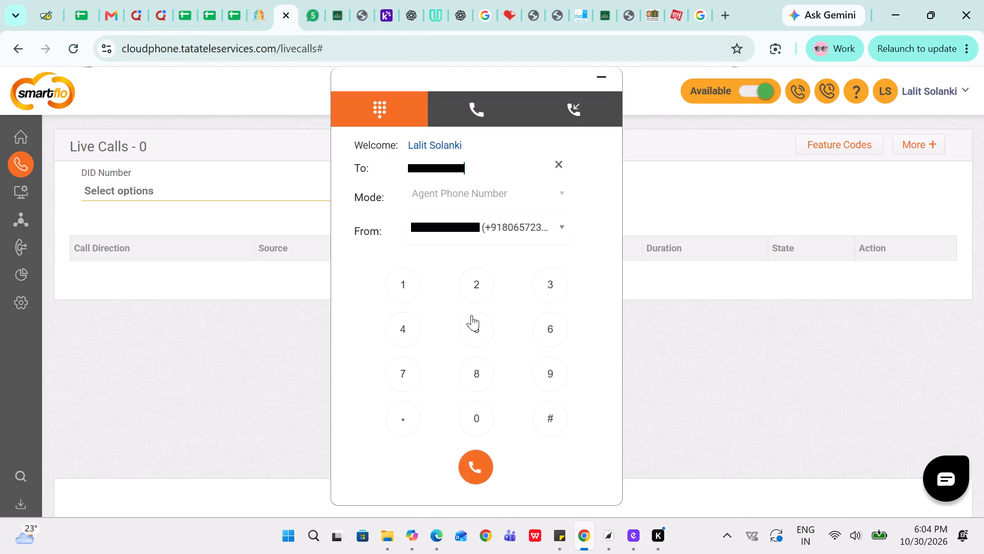
# Return to the portal, review the communication log of the Ombudsman without legal complaint again, and close it.
pyautogui.click(252, 0)
pyautogui.click(562, 150)
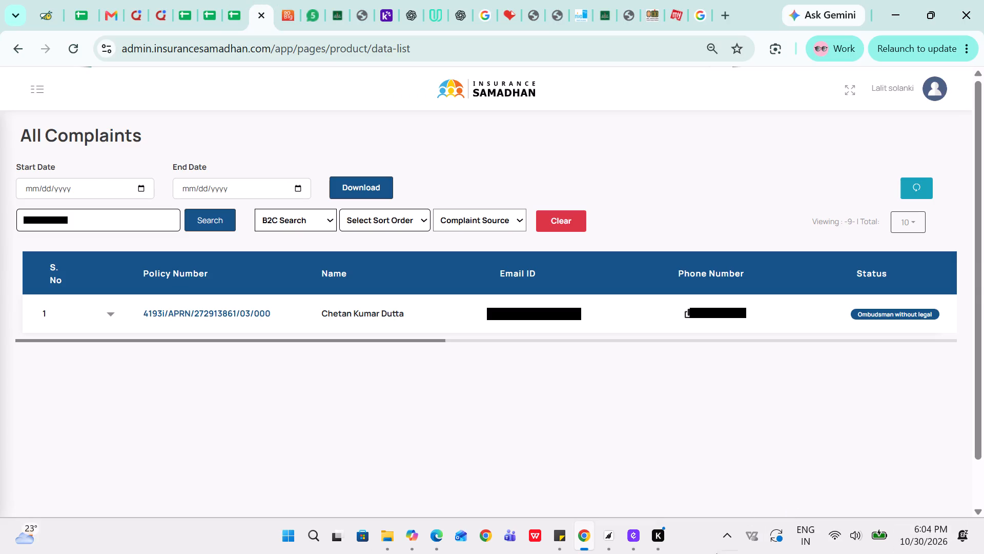
pyautogui.click(639, 310)
pyautogui.click(708, 357)
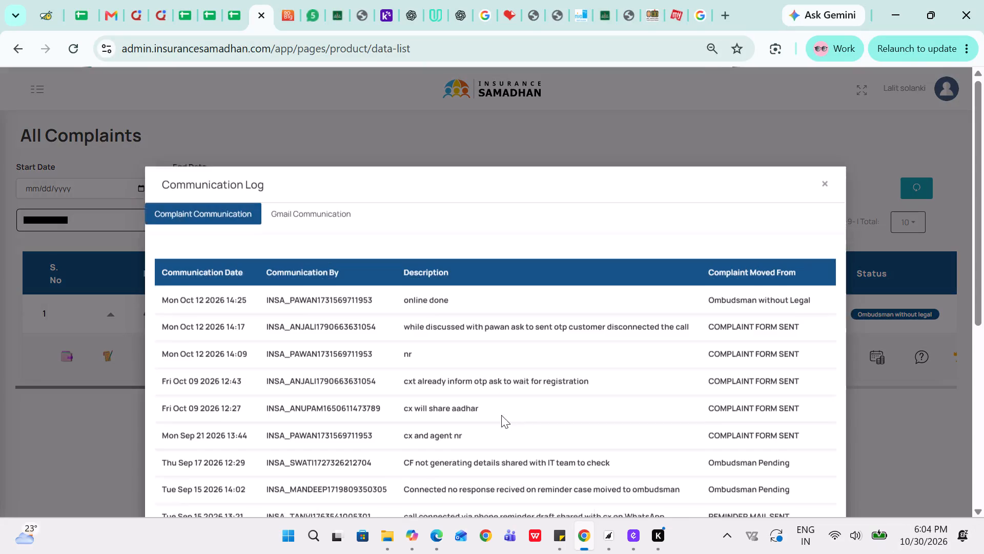
pyautogui.click(421, 117)
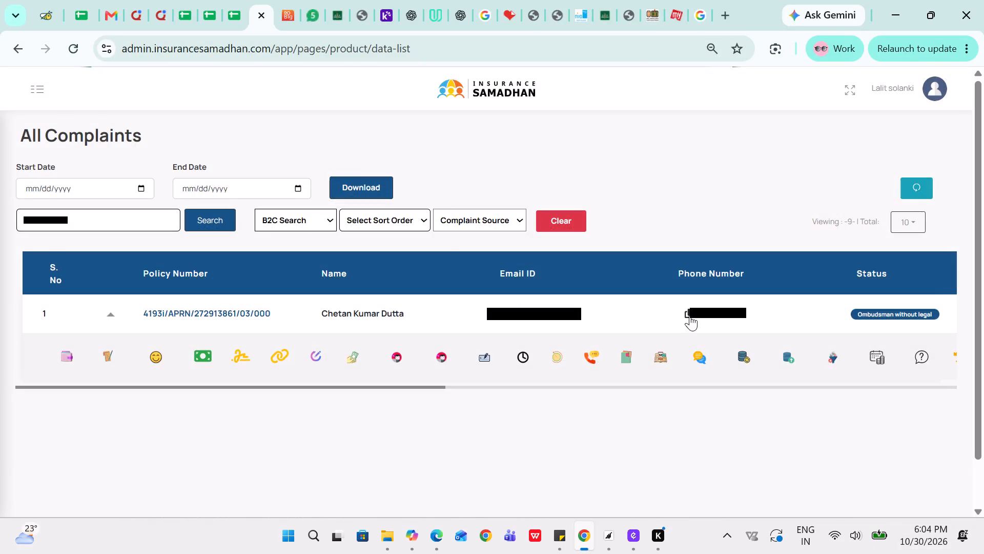
# Copy the customer's phone number from the Ombudsman without legal complaint and call it from the Smartflo dialer.
pyautogui.click(690, 315)
pyautogui.click(287, 0)
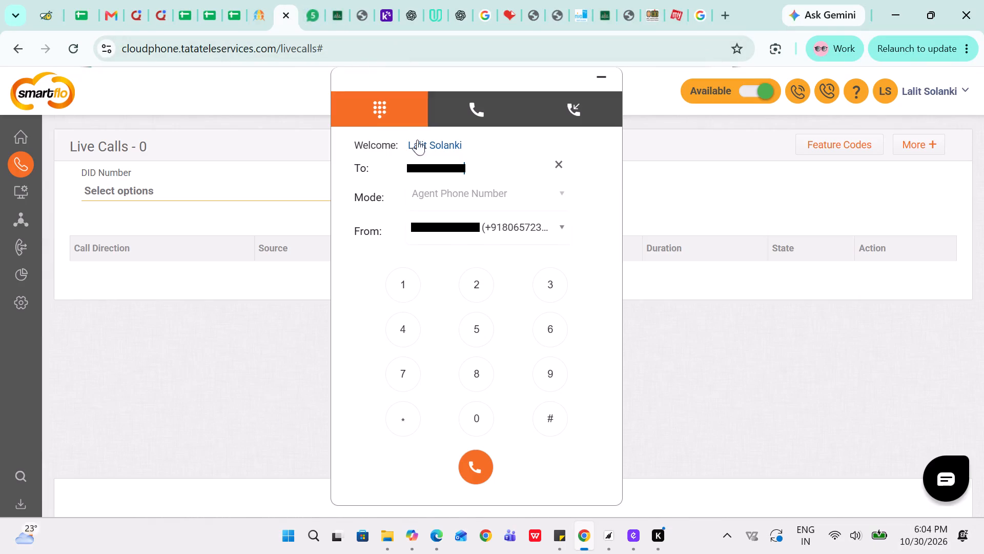
pyautogui.doubleClick(443, 174)
pyautogui.hotkey('ctrl', 'v')
pyautogui.click(466, 468)
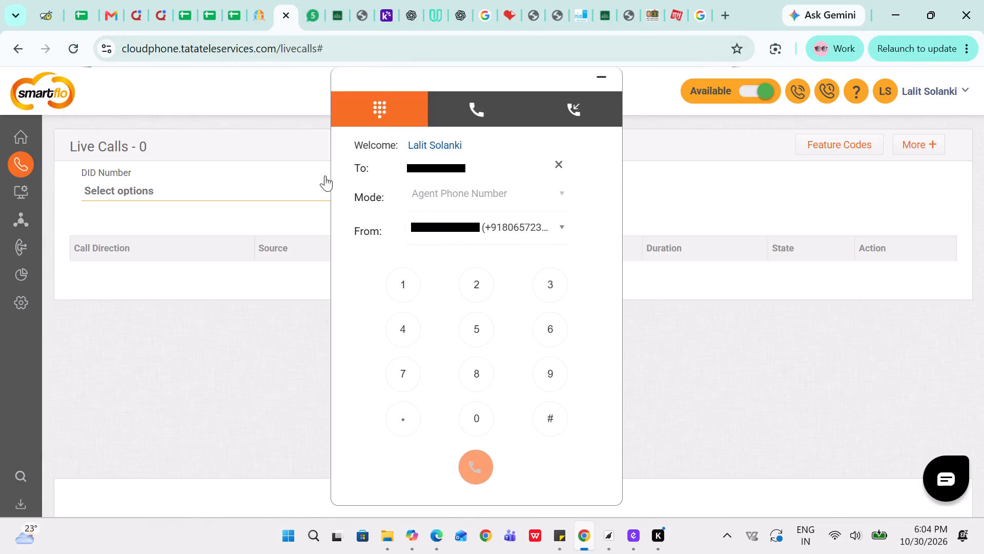
# Return to the complaints portal, review the communication log of the Ombudsman without legal complaint, and close it.
pyautogui.click(261, 0)
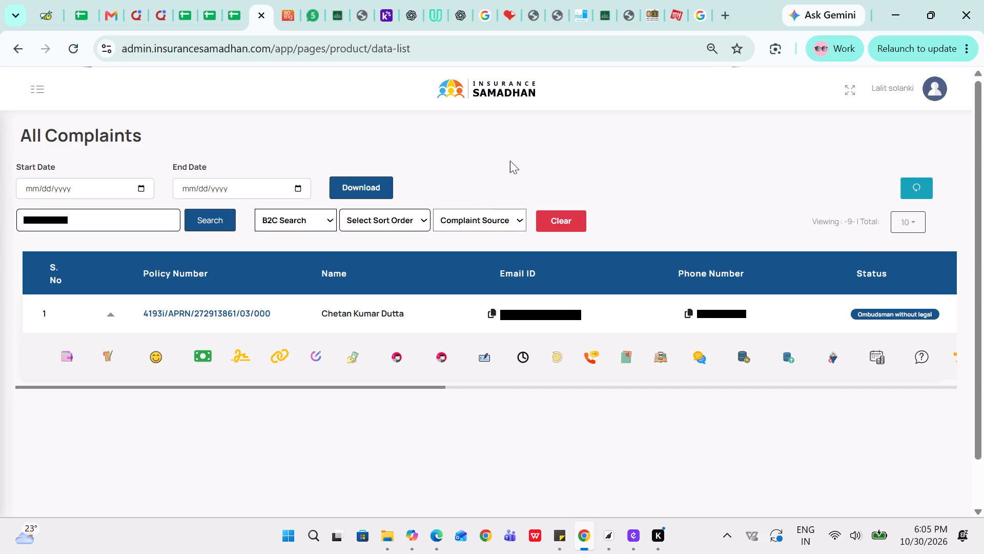
pyautogui.click(702, 361)
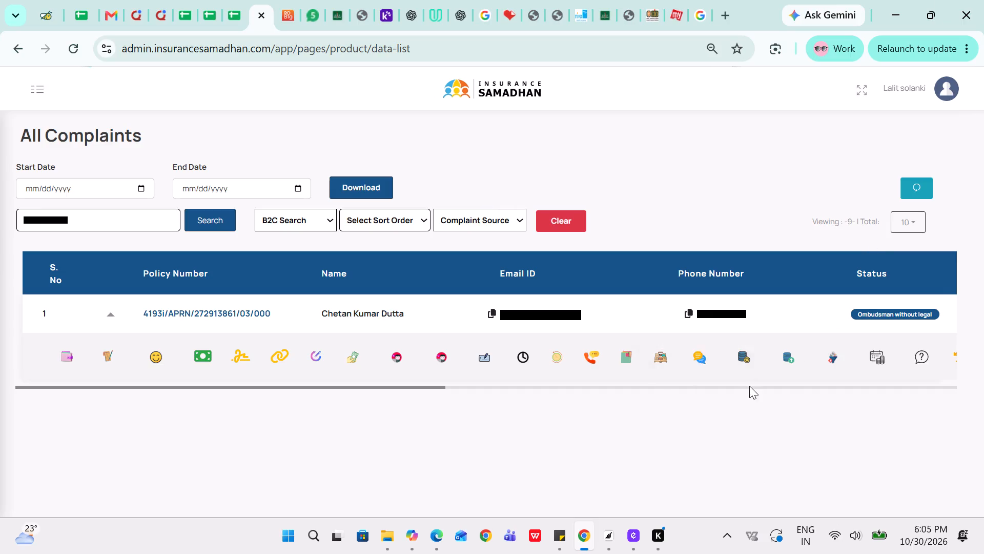
pyautogui.moveTo(481, 311); pyautogui.dragTo(332, 308)
pyautogui.click(490, 324)
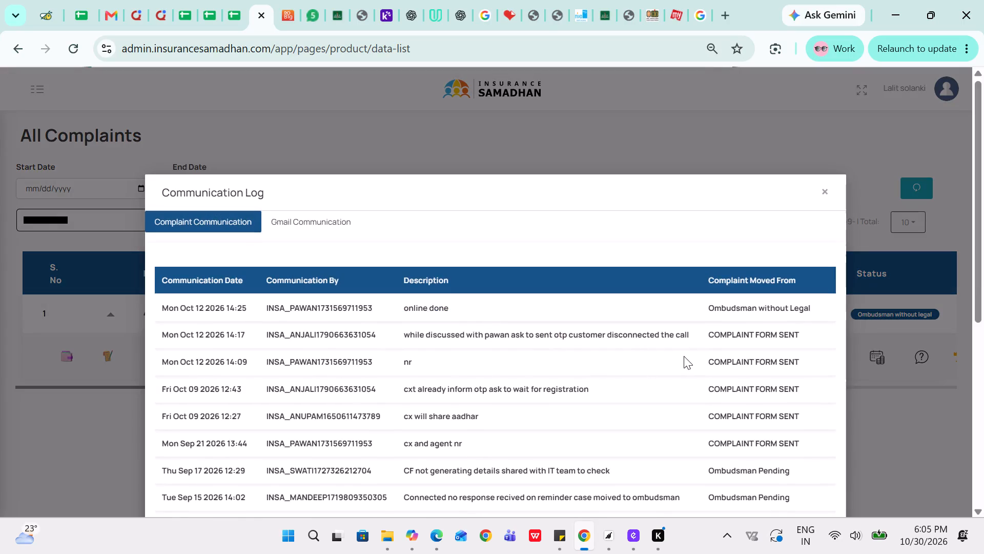
pyautogui.moveTo(693, 343); pyautogui.dragTo(385, 326)
pyautogui.click(424, 326)
pyautogui.click(403, 133)
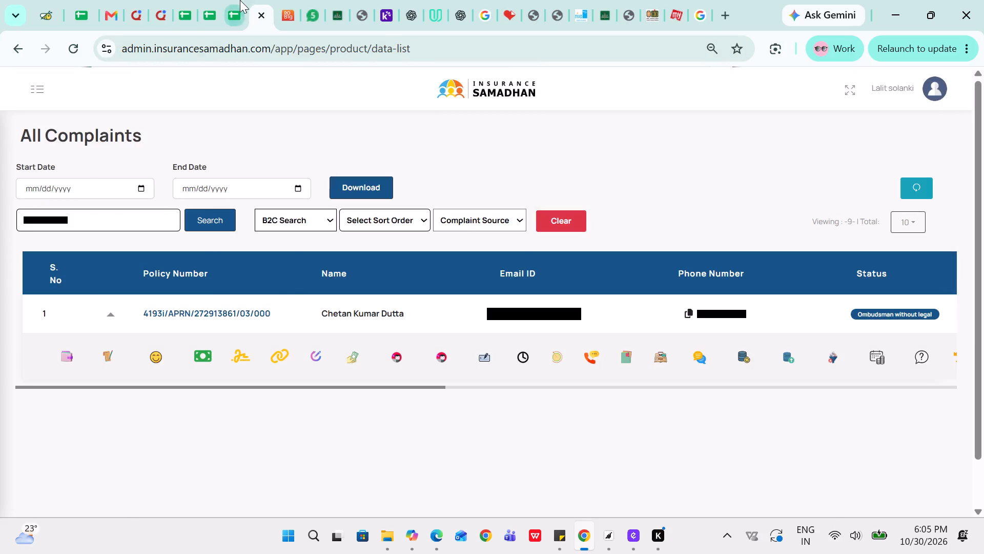
# Check the Oct 30 miss call sheet in the Missed call Ombudsman 2026 spreadsheet and return to the complaints portal.
pyautogui.click(240, 0)
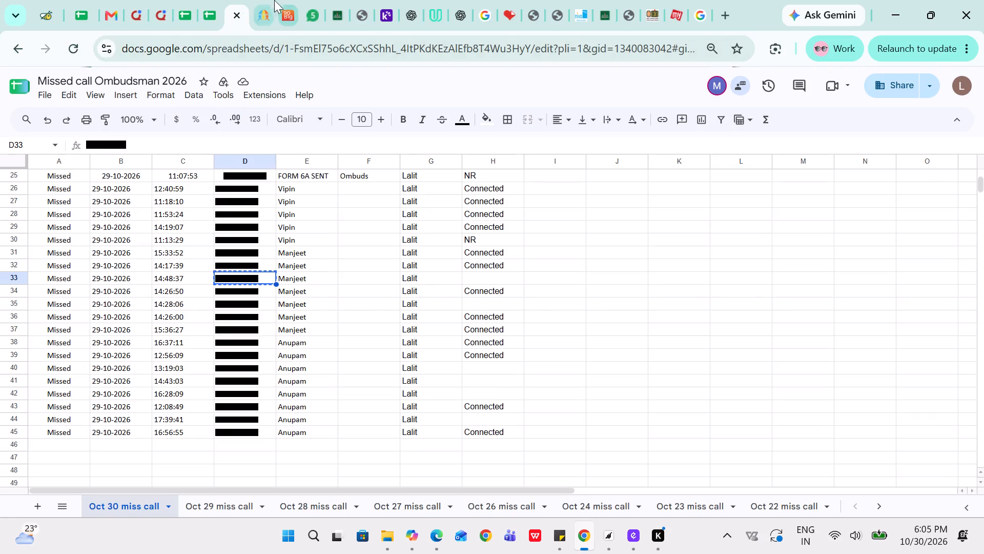
pyautogui.click(260, 0)
pyautogui.click(505, 403)
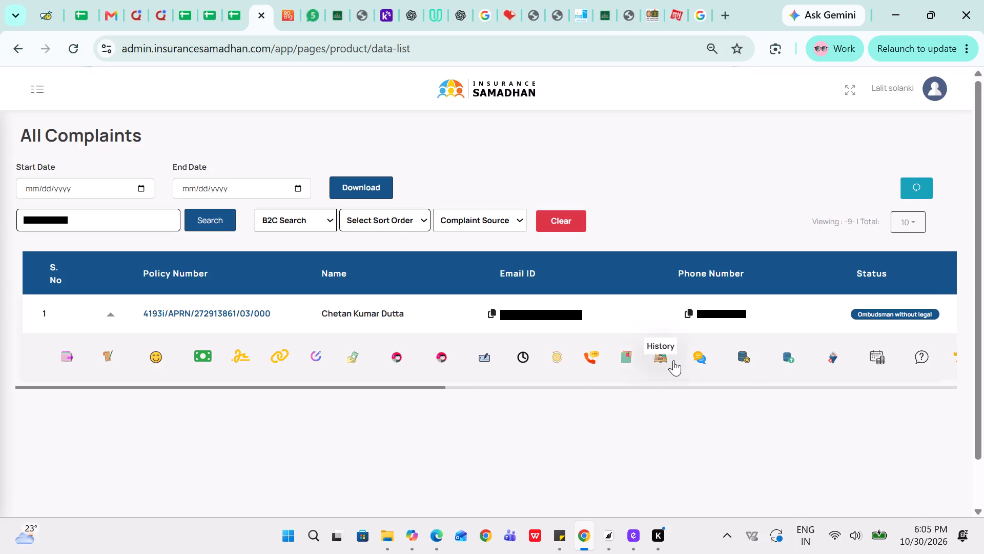